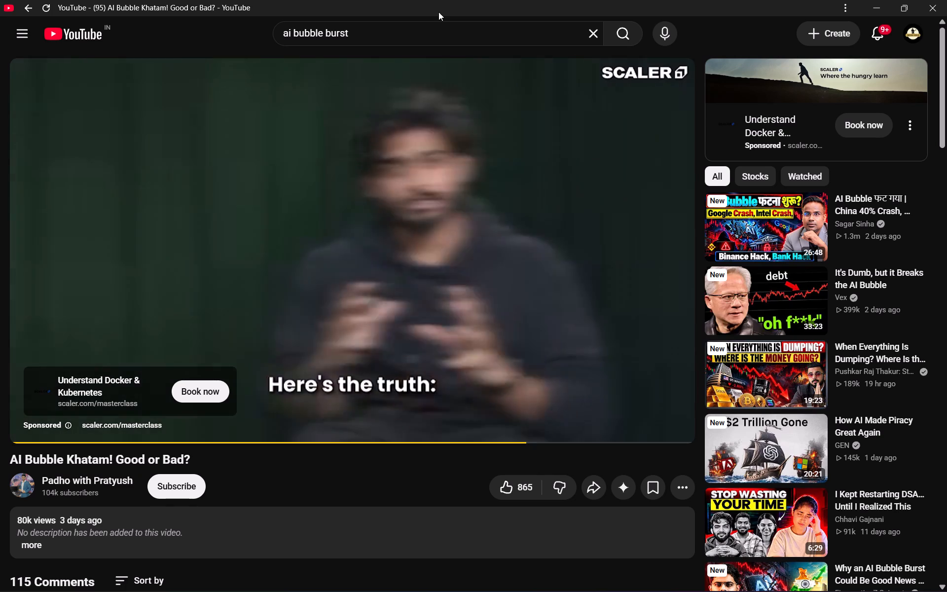
Skip the sponsored Scaler advertisement playing on the YouTube video.
left_click(655, 390)
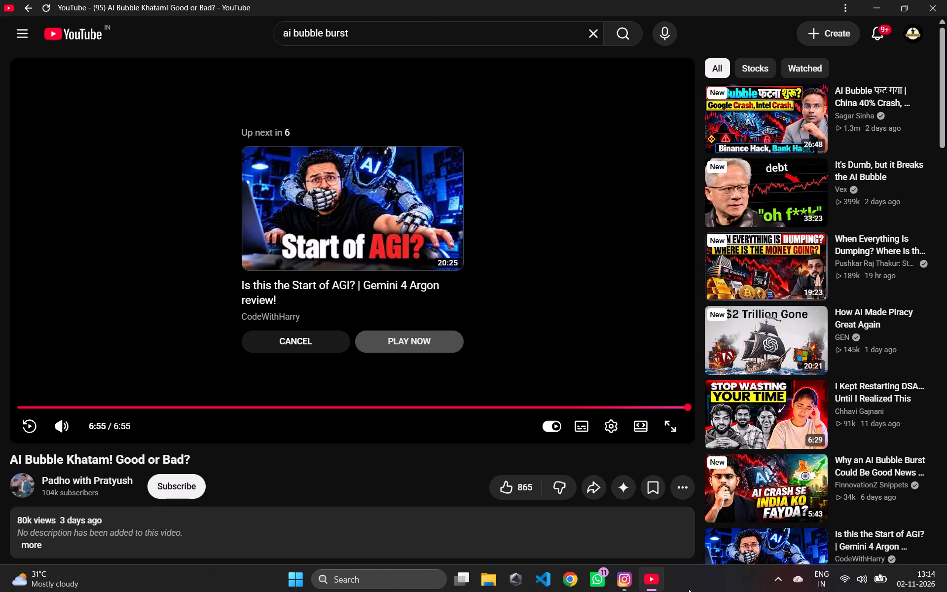
Launch PowerPoint, pausing the YouTube video while it loads, and switch to the PowerPoint start screen.
left_click(360, 584)
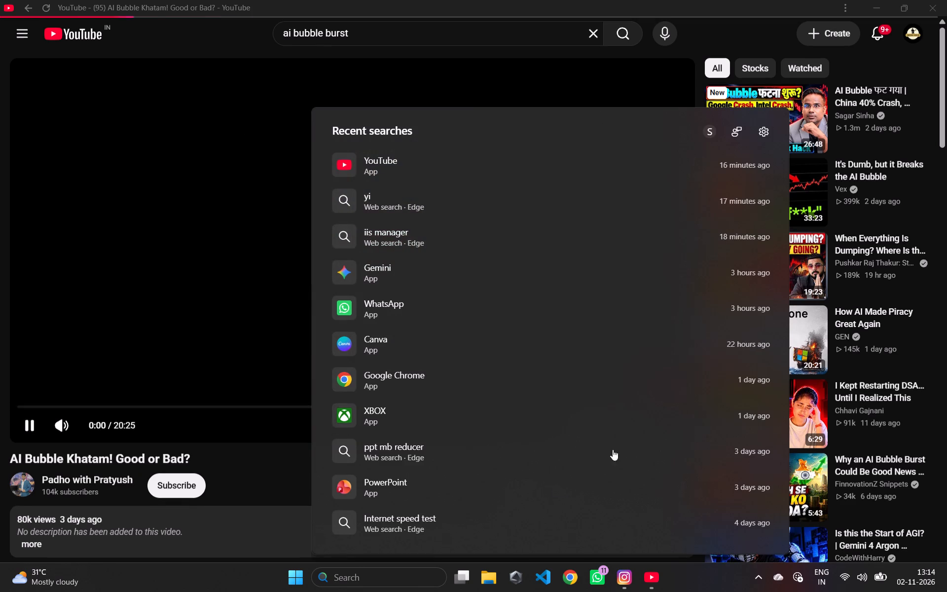
left_click(430, 474)
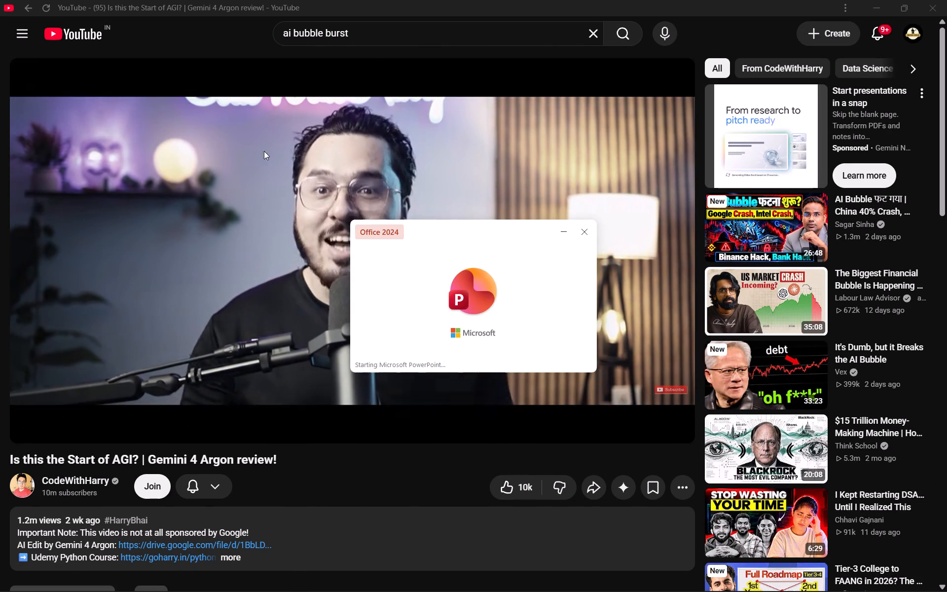
left_click(261, 158)
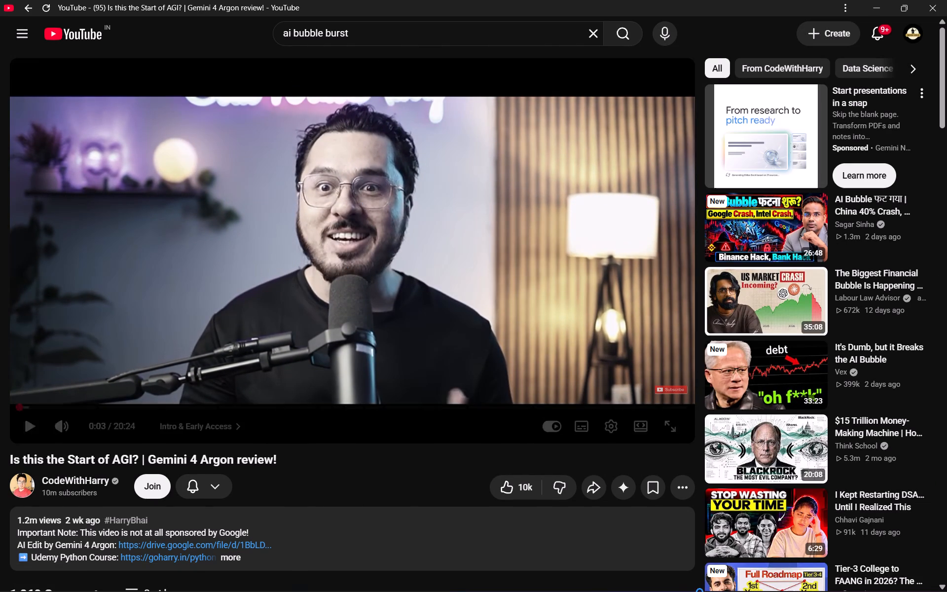
left_click(664, 582)
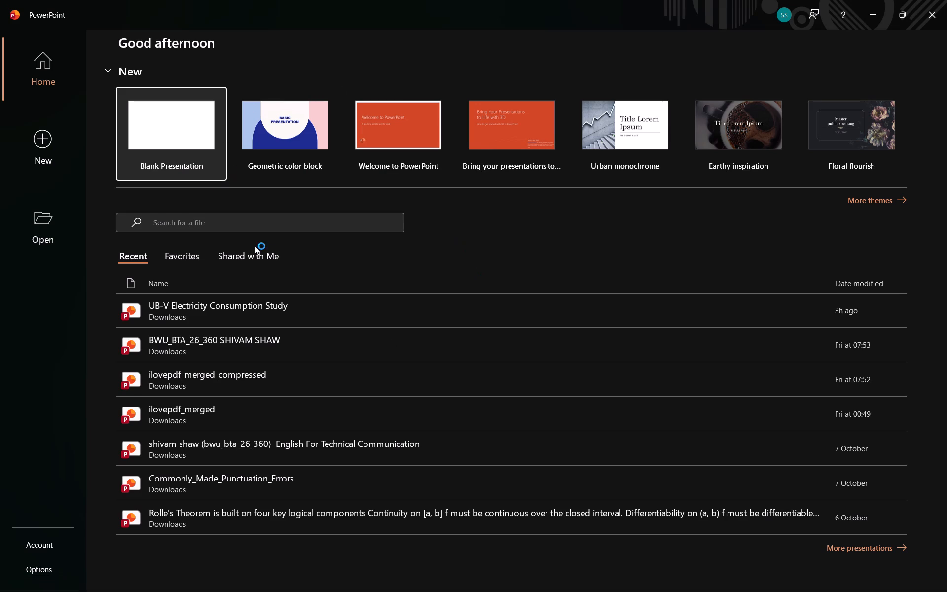
Open the recent presentation UB-V Electricity Consumption Study and dismiss the embedded fonts notice.
left_click(326, 294)
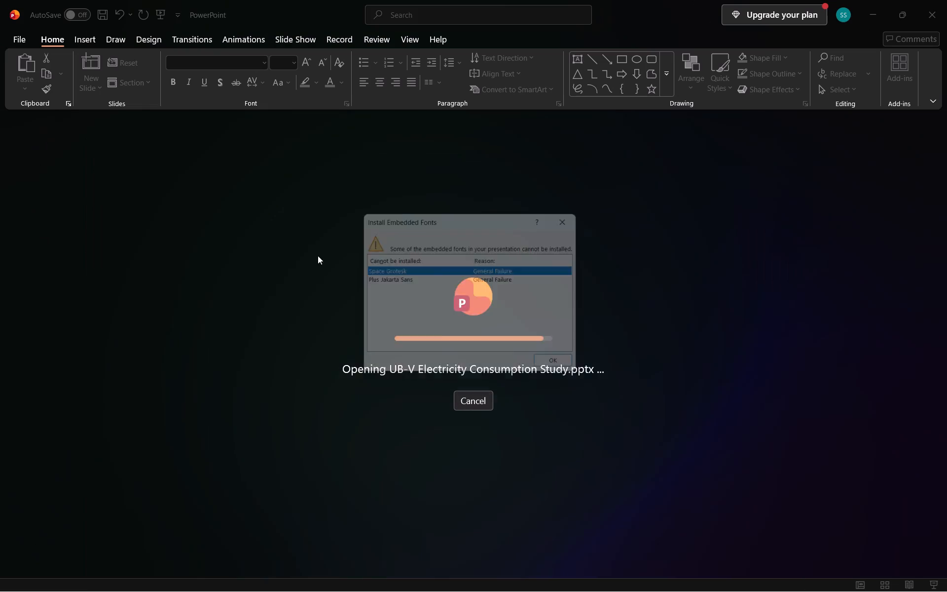
left_click(554, 371)
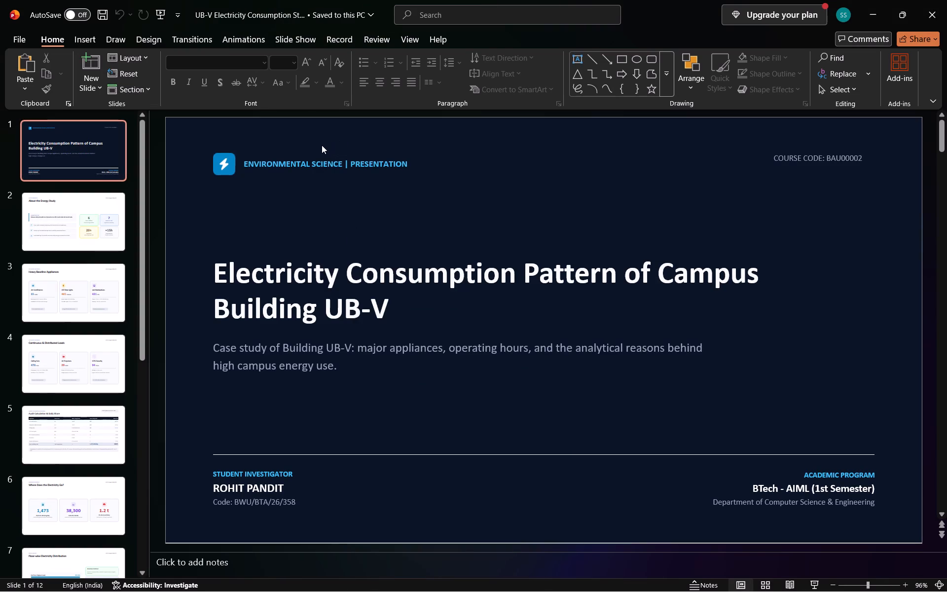
Move the "ENVIRONMENTAL SCIENCE | PRESENTATION" heading on slide 1 to the top centre of the slide.
left_click(323, 175)
left_click(382, 160)
left_click(362, 173)
left_click_drag(420, 167, 421, 167)
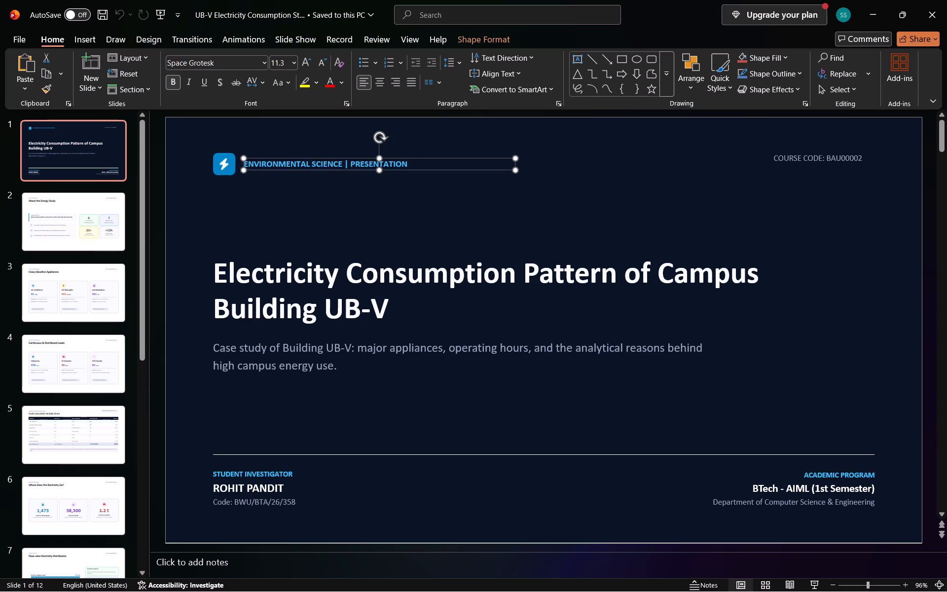
left_click_drag(421, 167, 624, 137)
Move the lightning icon and its blue square beside the relocated heading, with the icon centred on the square.
left_click(221, 164)
left_click_drag(222, 164, 239, 160)
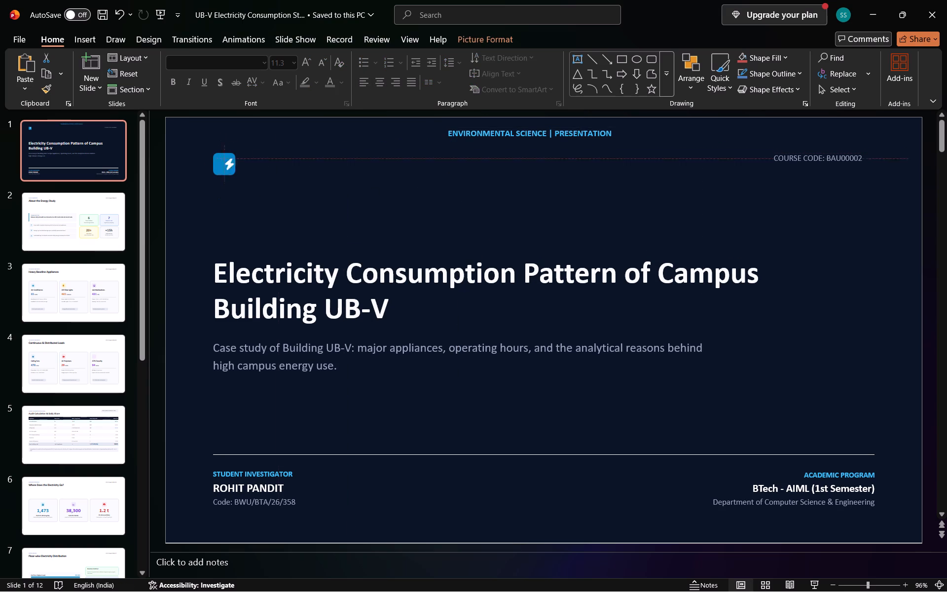
left_click_drag(239, 160, 433, 134)
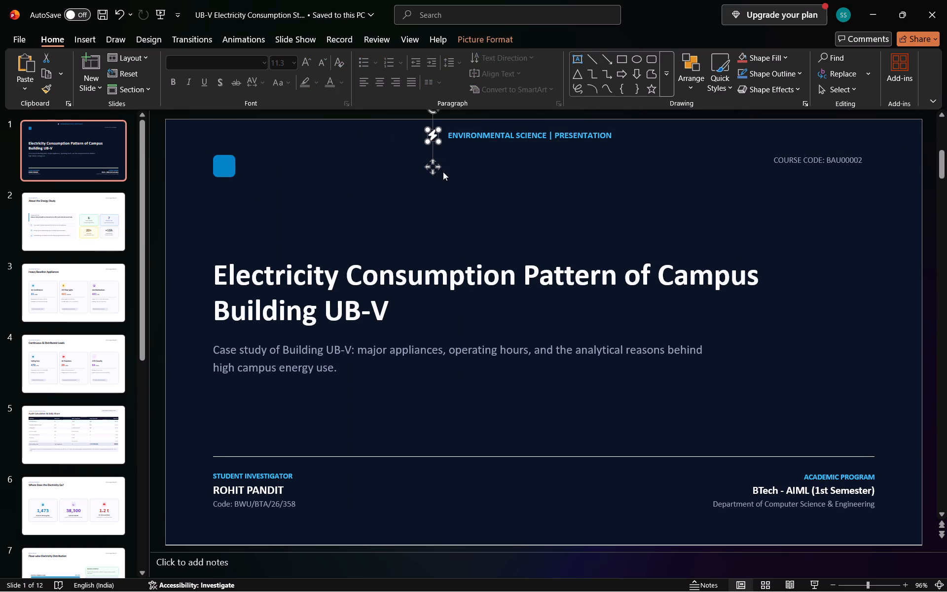
left_click(448, 175)
left_click_drag(218, 162, 361, 130)
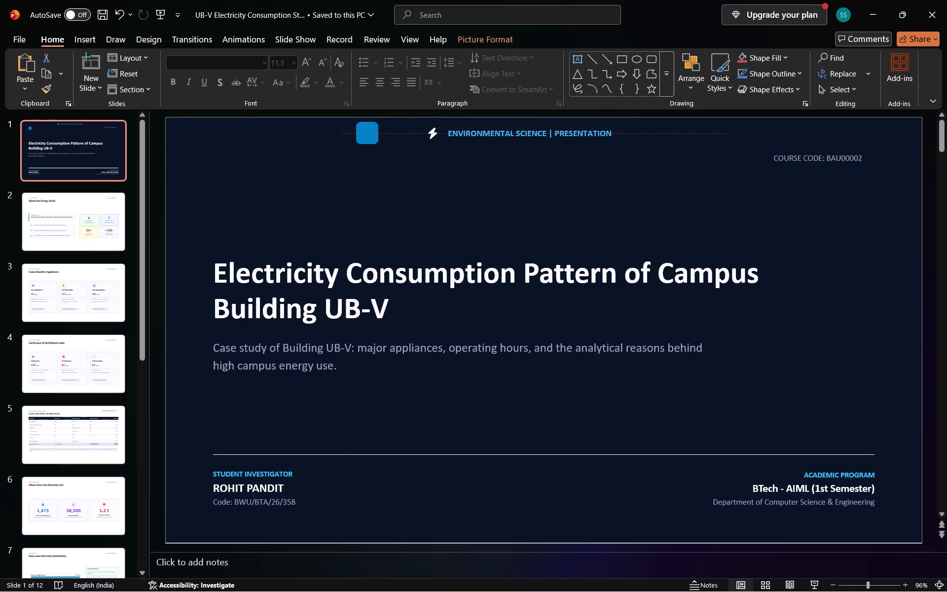
left_click_drag(361, 130, 428, 132)
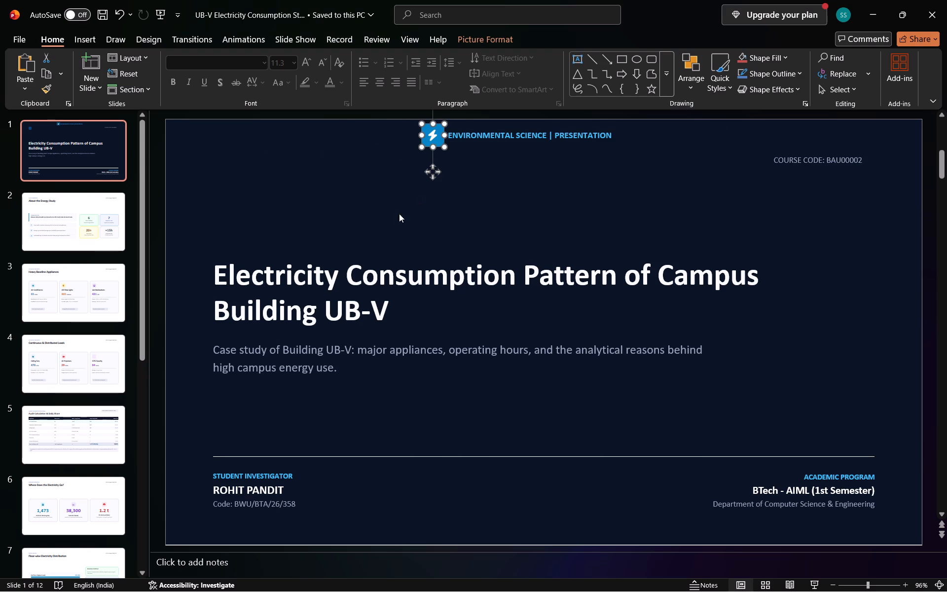
left_click(395, 216)
Move the "Electricity Consumption Pattern of Campus Building UB-V" title up to just below the heading.
left_click(435, 306)
left_click_drag(435, 306, 454, 209)
left_click(368, 202)
left_click(316, 286)
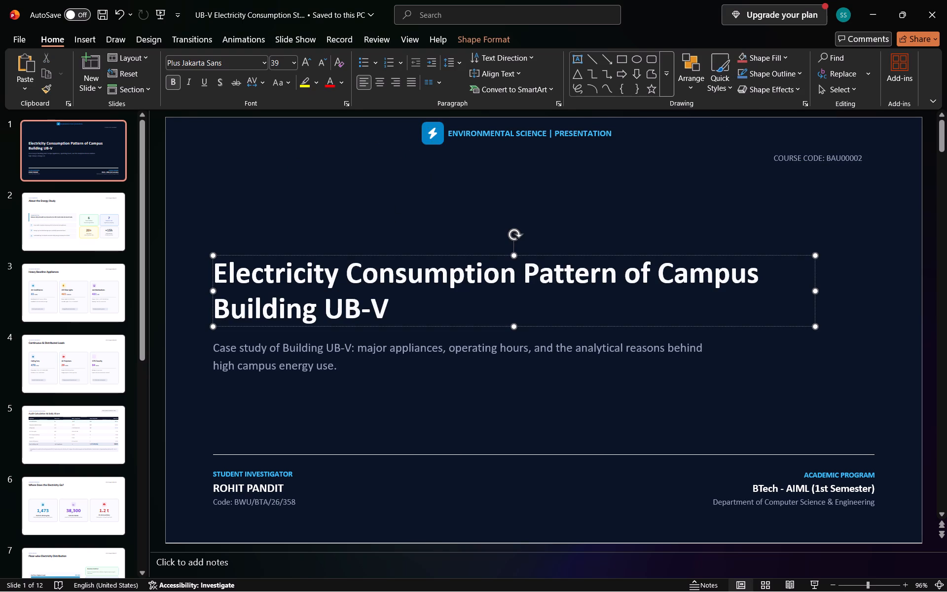
left_click(799, 371)
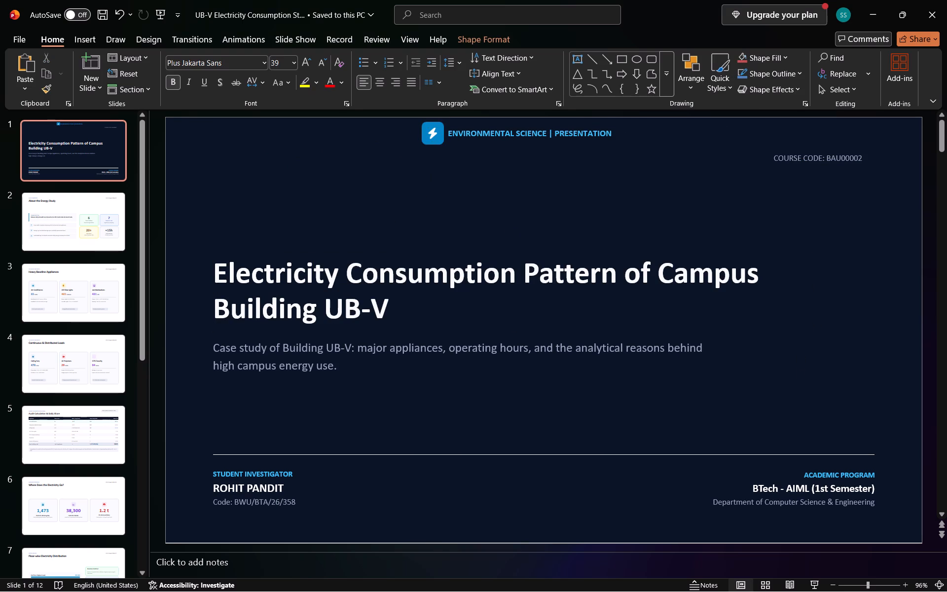
left_click(465, 300)
left_click_drag(774, 318, 771, 237)
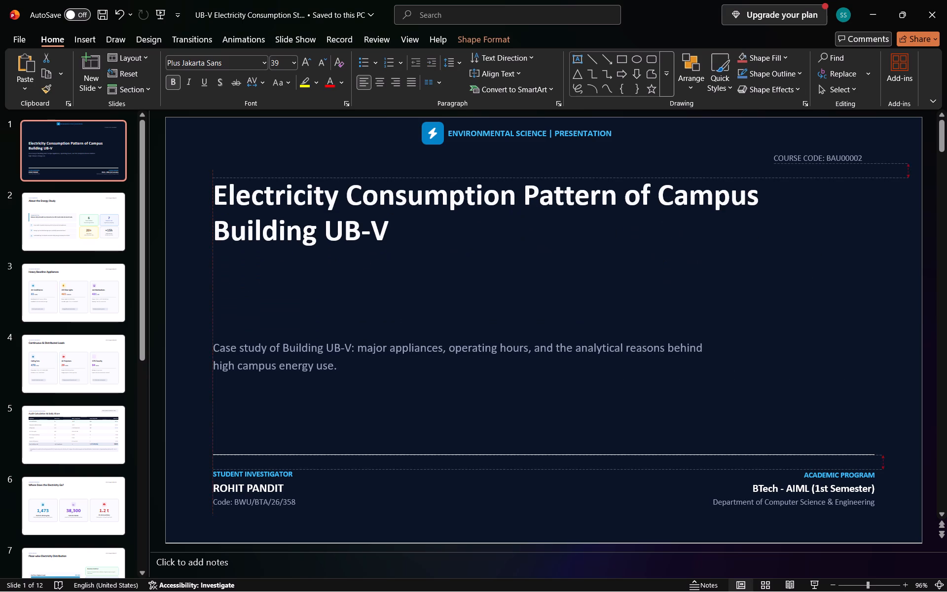
left_click_drag(771, 237, 767, 232)
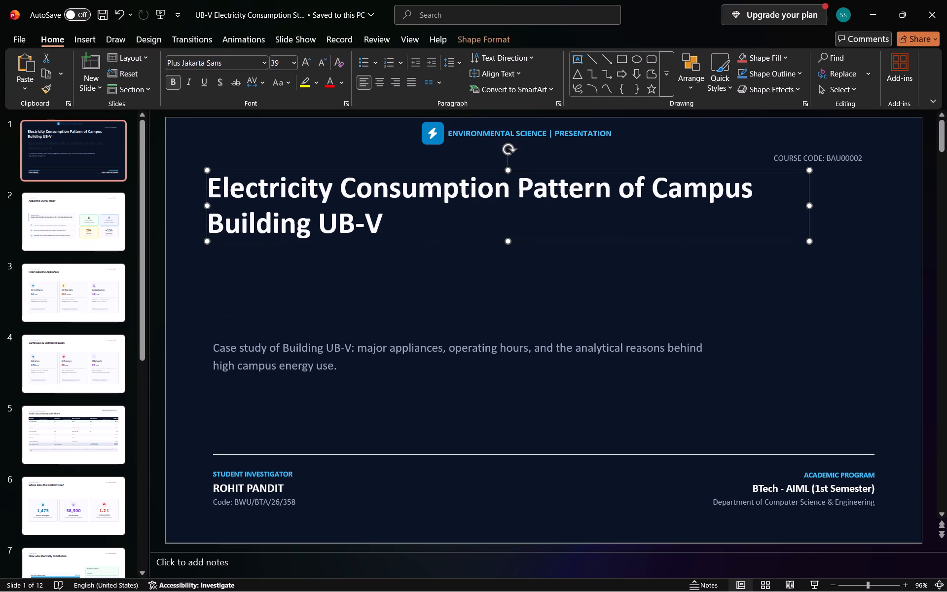
Remove the case study description below the title by cutting its text box.
left_click(390, 349)
left_click_drag(388, 352, 386, 333)
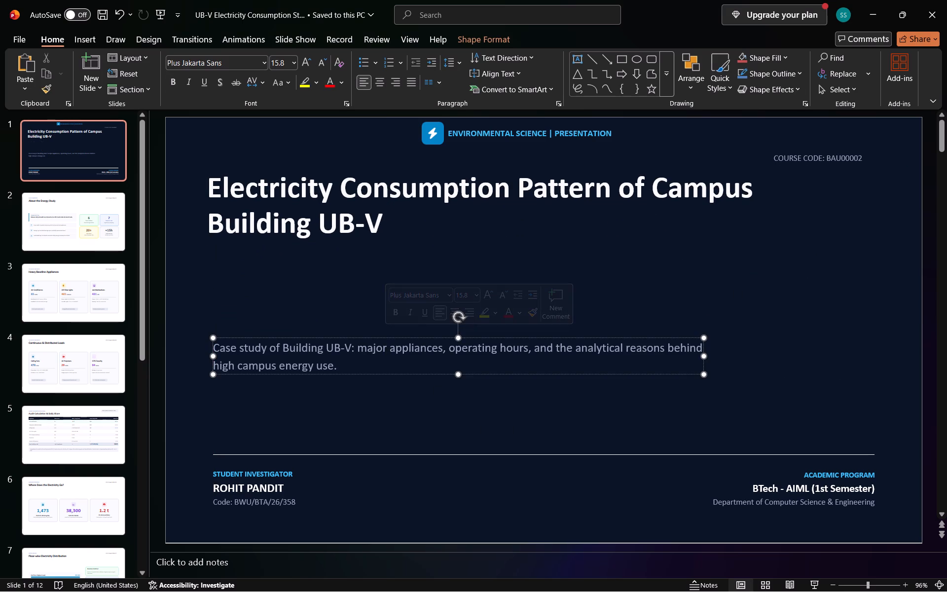
key("Delete")
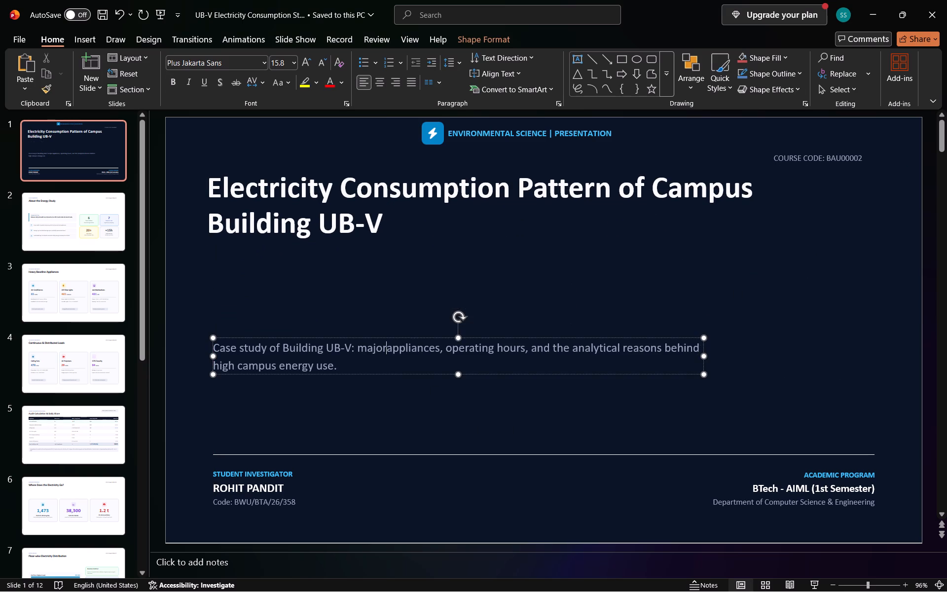
key("Delete")
key("BackSpace")
key("BackSpace")
key("BackSpace")
key("BackSpace")
key("BackSpace")
key("BackSpace")
key("BackSpace")
key("BackSpace")
key("BackSpace")
key("BackSpace")
key("BackSpace")
key("BackSpace")
key("BackSpace")
key("BackSpace")
key("BackSpace")
key("BackSpace")
key("BackSpace")
key("BackSpace")
key("BackSpace")
key("BackSpace")
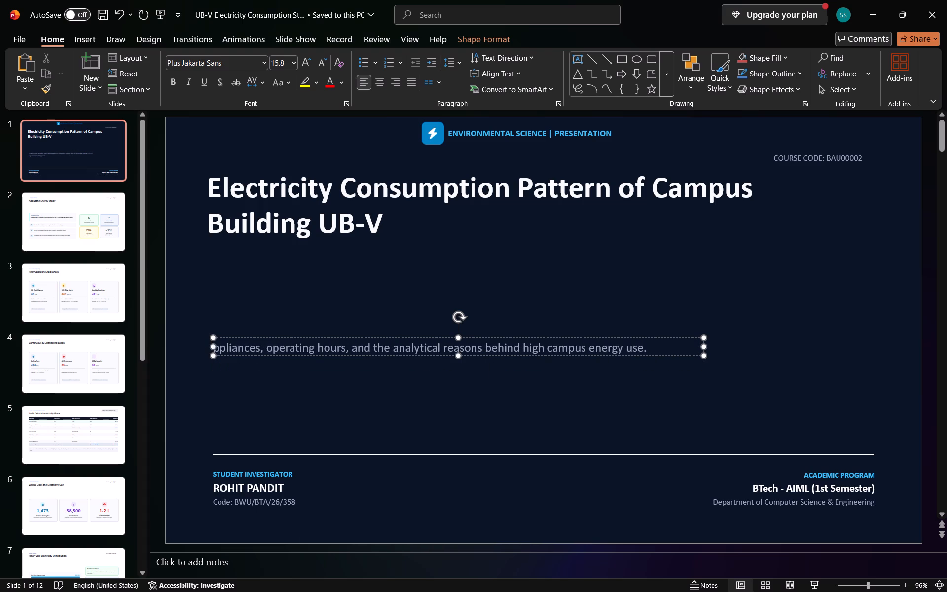
right_click(646, 345)
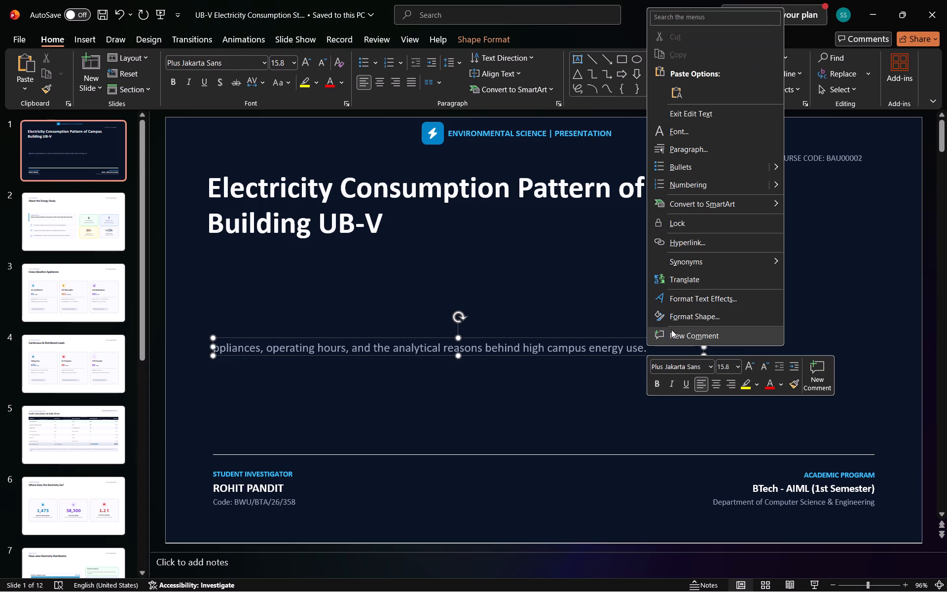
left_click(590, 332)
left_click_drag(647, 350, 446, 367)
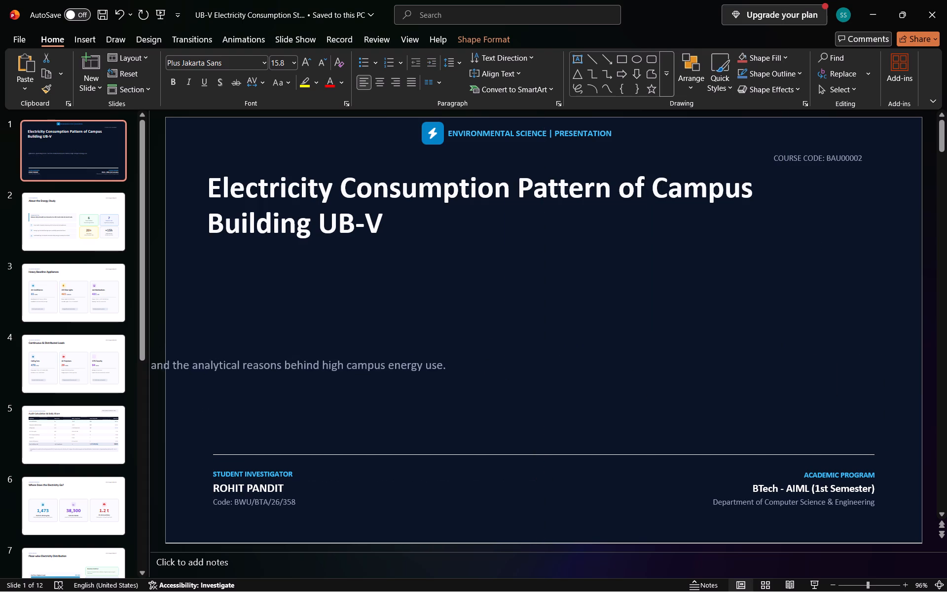
left_click_drag(446, 367, 626, 354)
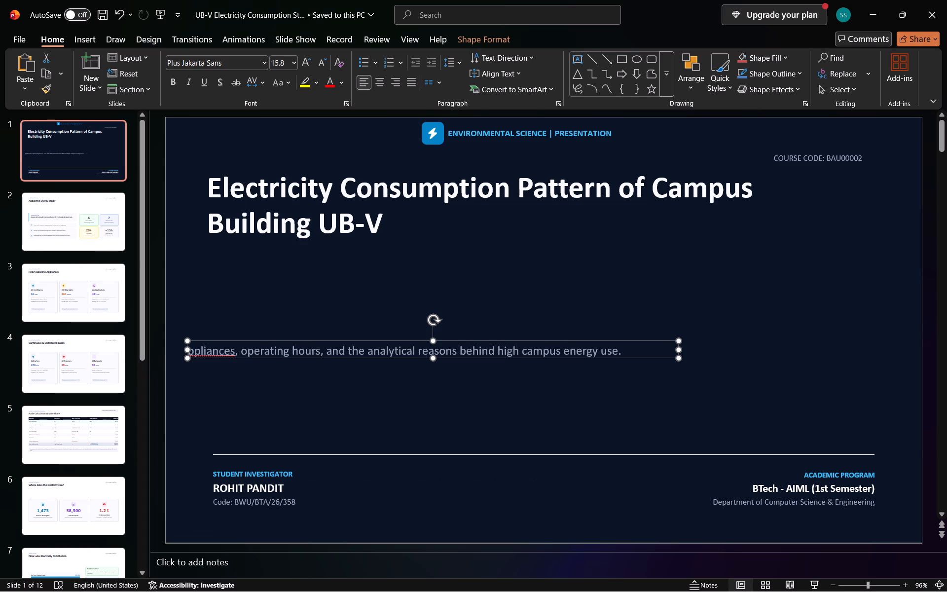
right_click(633, 355)
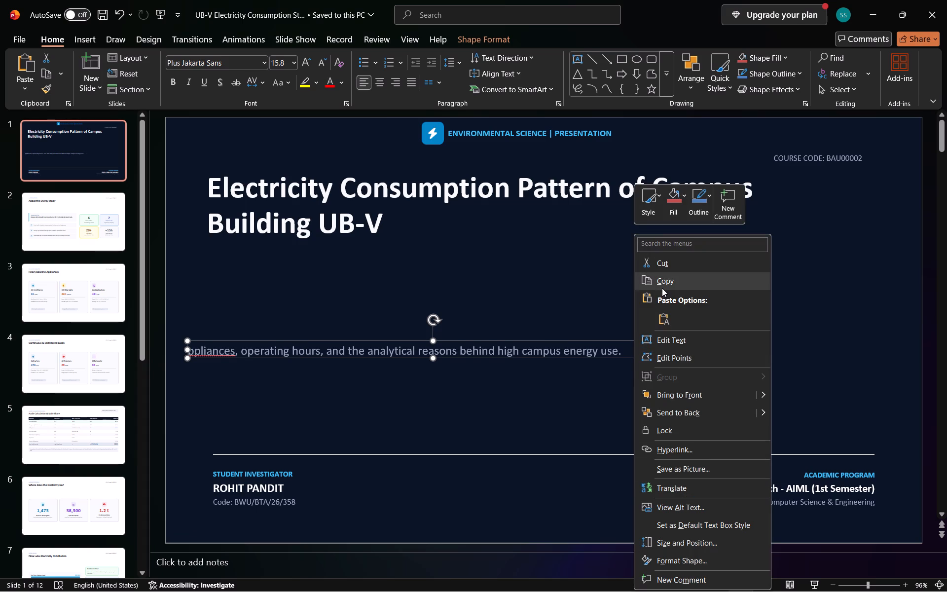
left_click(683, 264)
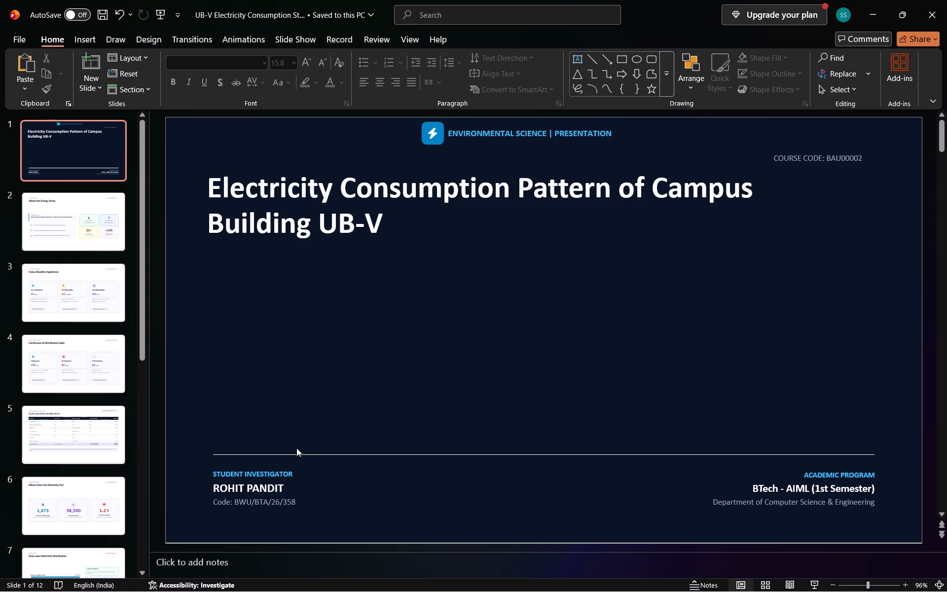
Erase the "STUDENT INVESTIGATOR" label above the student's name on slide 1.
left_click(265, 473)
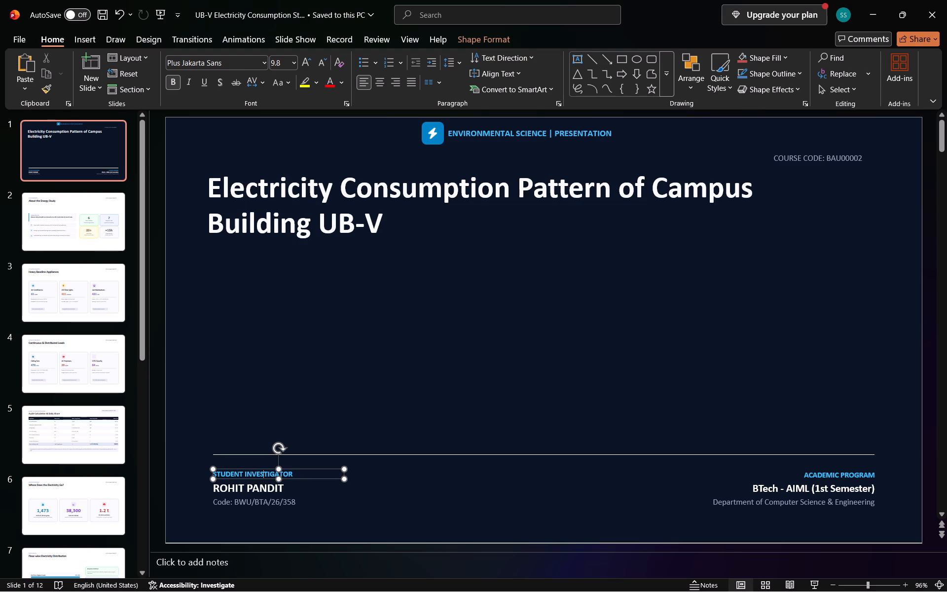
key("Right")
key("BackSpace")
key("BackSpace")
key("BackSpace")
key("BackSpace")
key("BackSpace")
key("BackSpace")
key("BackSpace")
key("BackSpace")
key("BackSpace")
key("BackSpace")
key("BackSpace")
key("BackSpace")
key("BackSpace")
key("BackSpace")
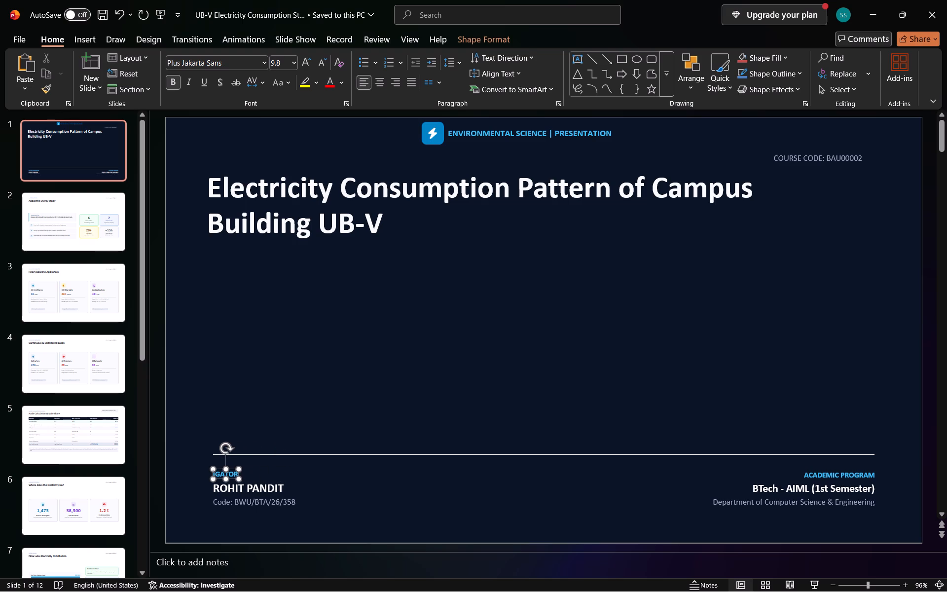
key("Right")
key("BackSpace")
key("BackSpace")
key("BackSpace")
key("BackSpace")
key("BackSpace")
key("BackSpace")
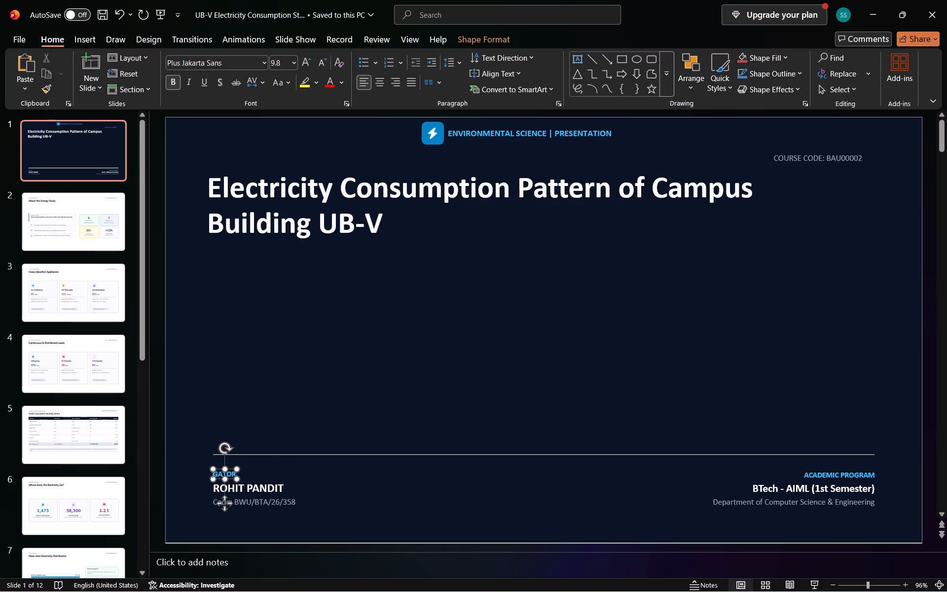
key("Right")
key("Right")
key("Right")
key("Right")
key("Right")
key("Right")
key("BackSpace")
key("BackSpace")
key("BackSpace")
key("BackSpace")
key("BackSpace")
key("BackSpace")
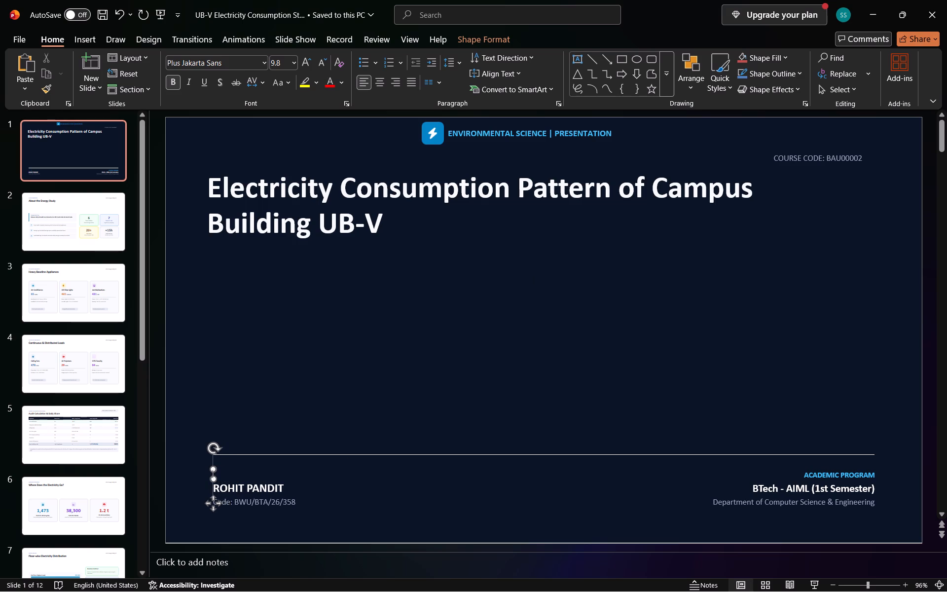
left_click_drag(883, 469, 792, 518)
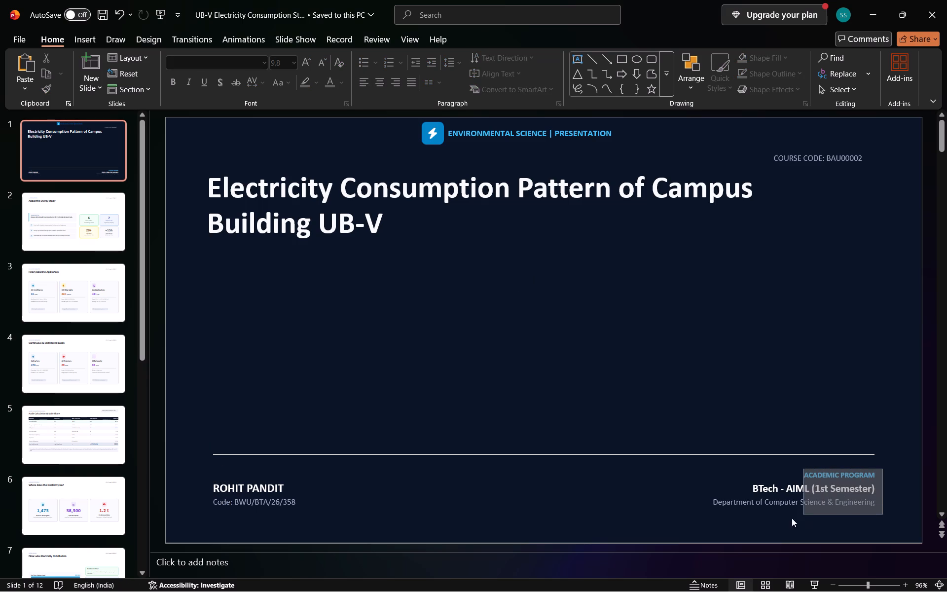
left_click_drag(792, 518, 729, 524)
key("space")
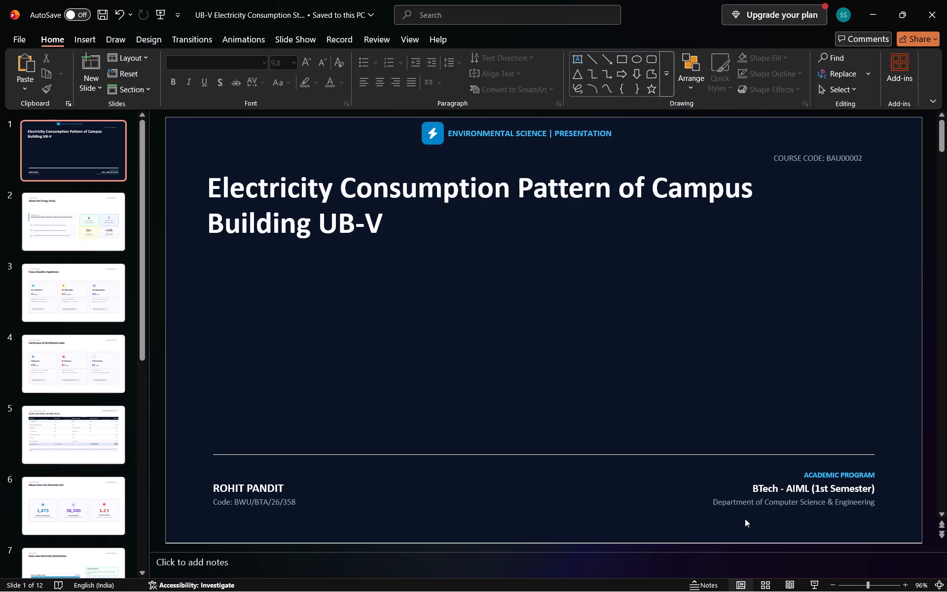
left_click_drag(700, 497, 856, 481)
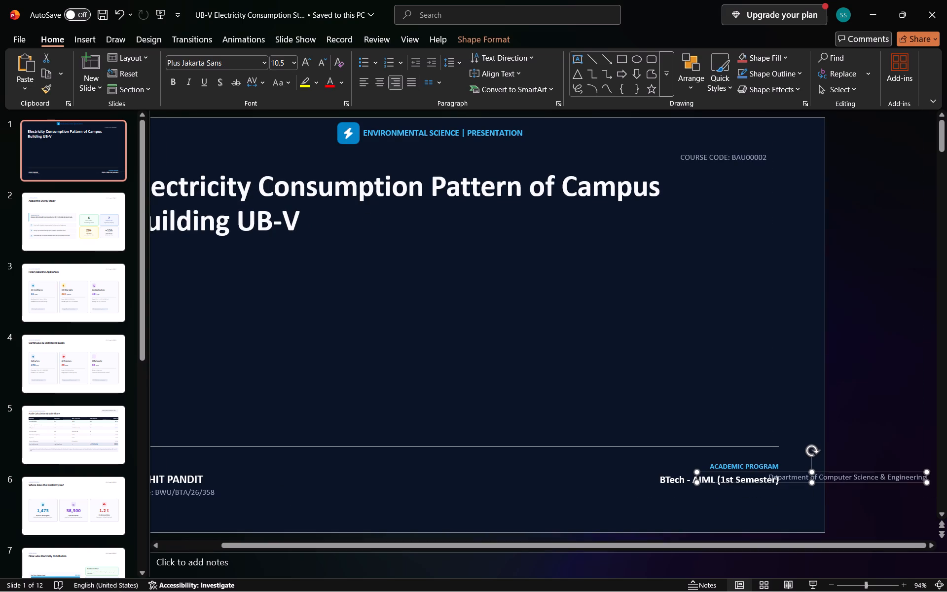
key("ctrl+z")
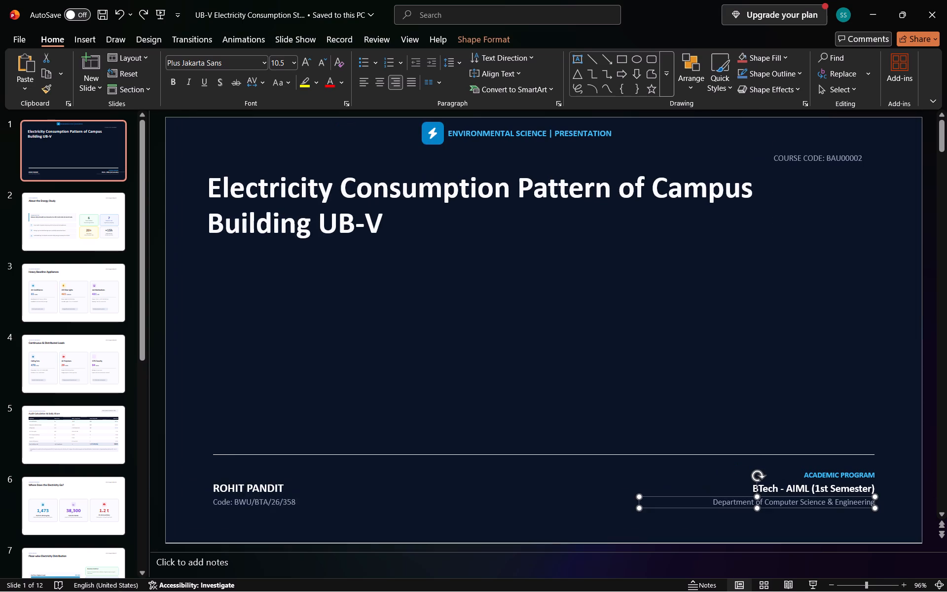
Clear the "BTech - AIML (1st Semester)" text at the bottom of slide 1.
left_click(823, 495)
left_click(828, 490)
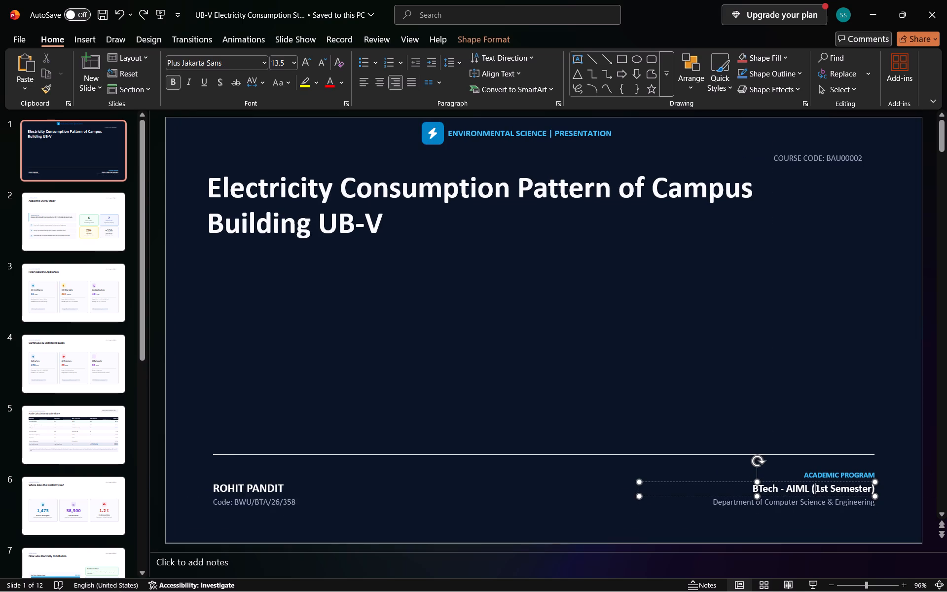
key("Delete")
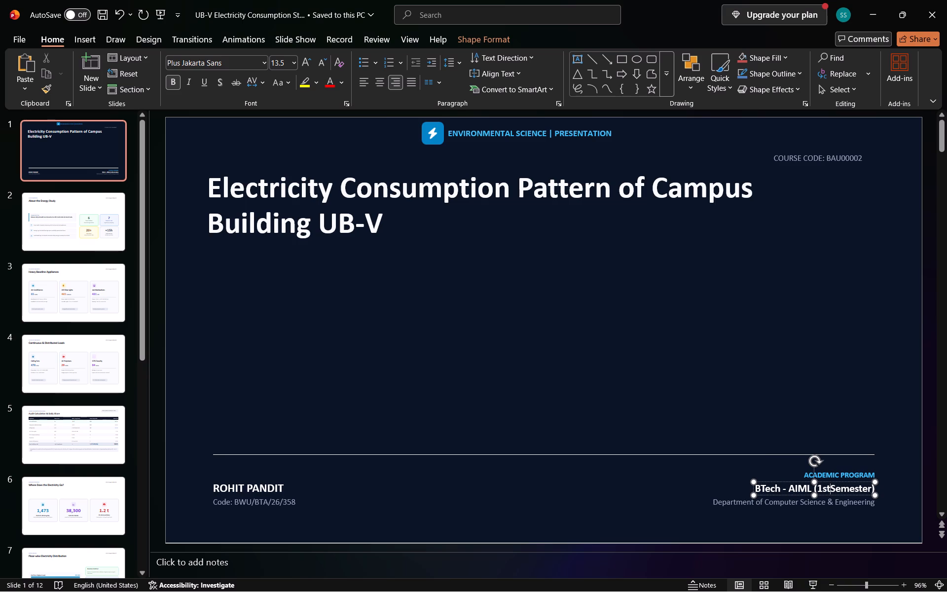
key("ctrl+a")
key("space")
Reset the character formatting of the whole "ACADEMIC PROGRAM" label.
left_click(849, 475)
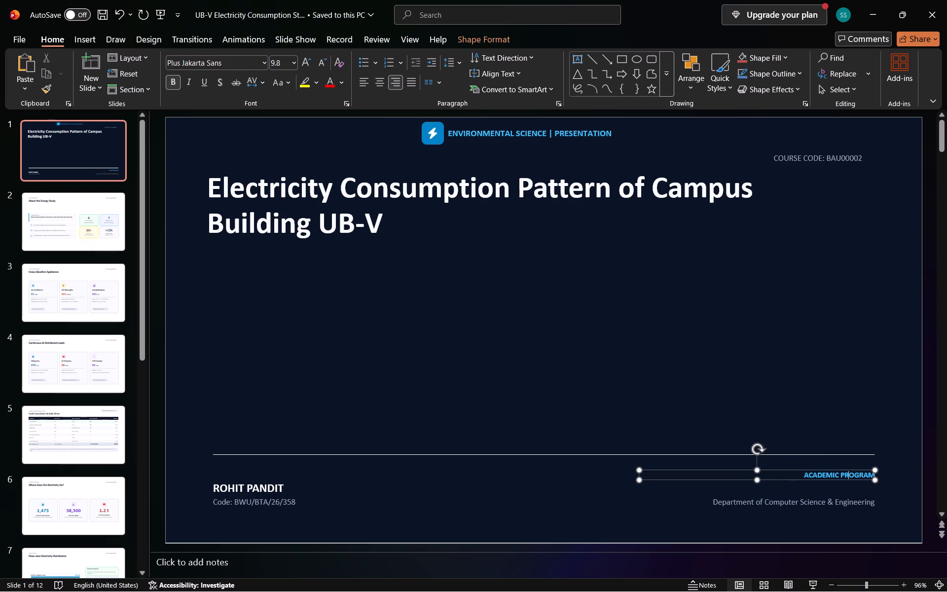
key("ctrl+a")
key("ctrl+space")
Clear the "Department of Computer Science & Engineering" text at the bottom of slide 1.
left_click(821, 507)
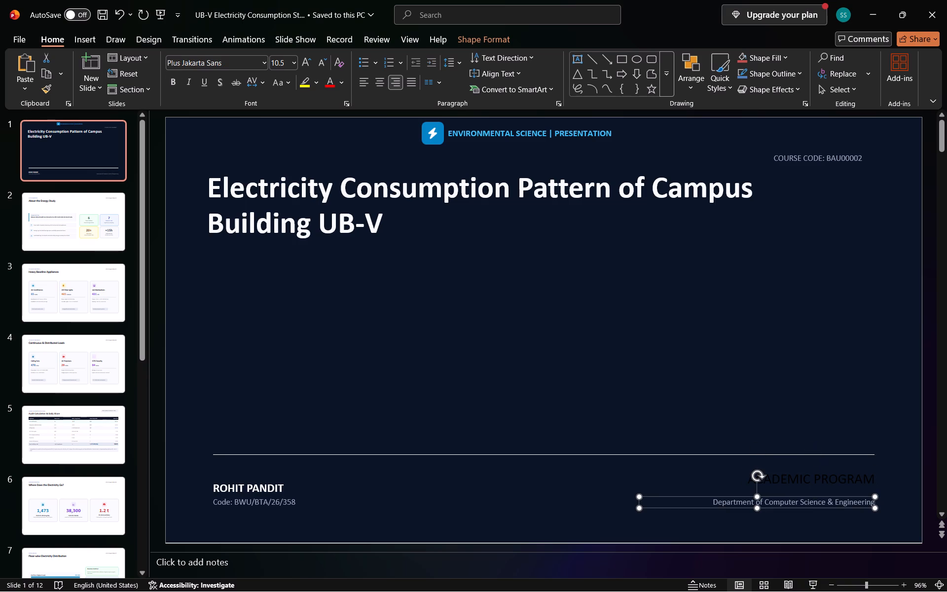
left_click(806, 505)
key("ctrl+a")
key("ctrl+space")
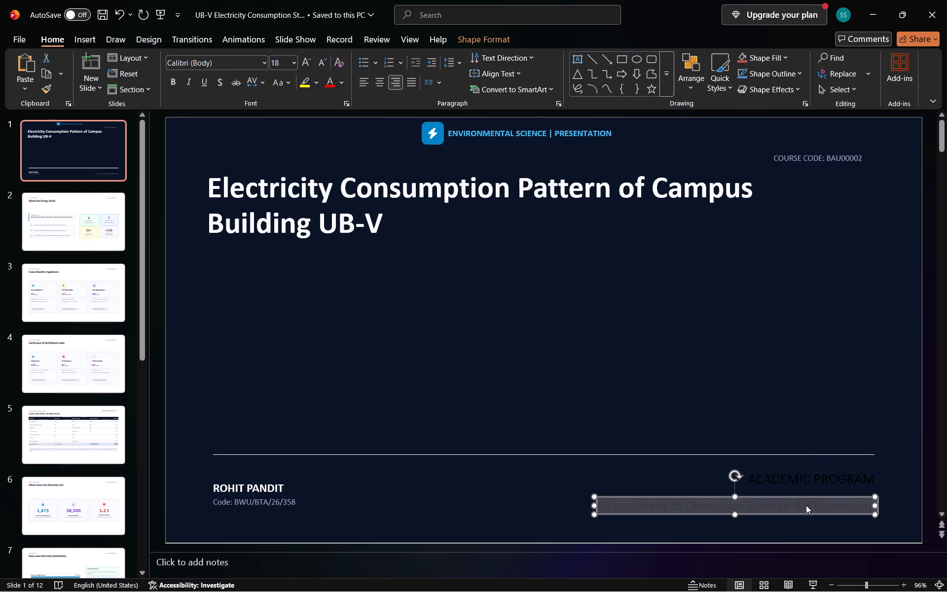
key("space")
Clear the "ACADEMIC PROGRAM" label at the bottom of slide 1.
left_click(814, 480)
key("ctrl+a")
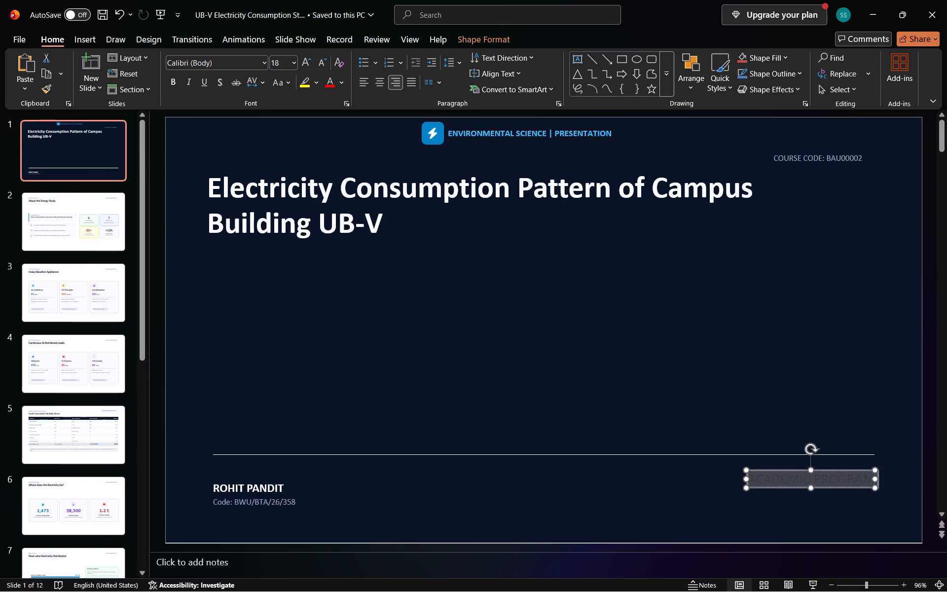
key("space")
left_click(573, 523)
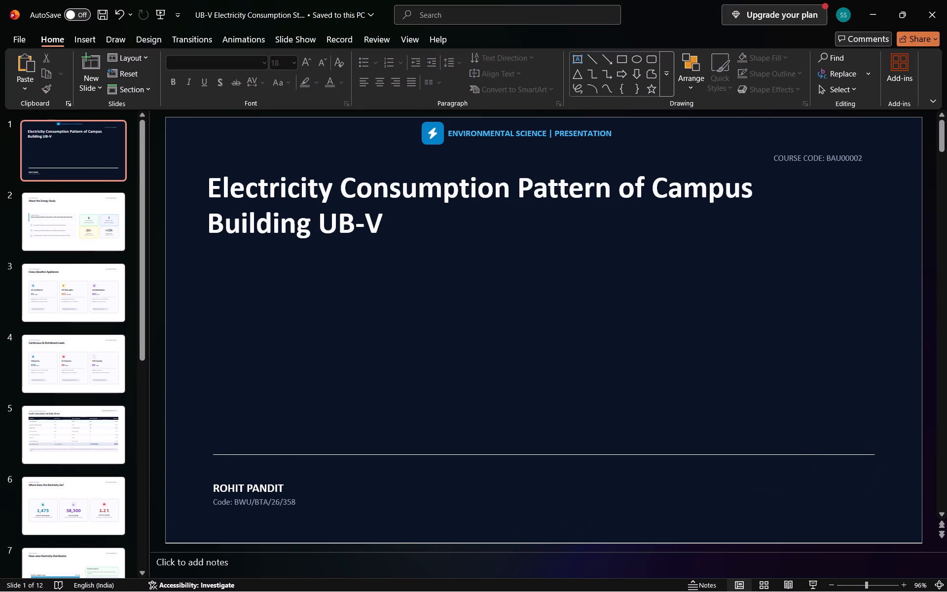
Clear the student's name beneath the horizontal line on slide 1.
left_click(249, 493)
key("ctrl+a")
key("ctrl+space")
key("space")
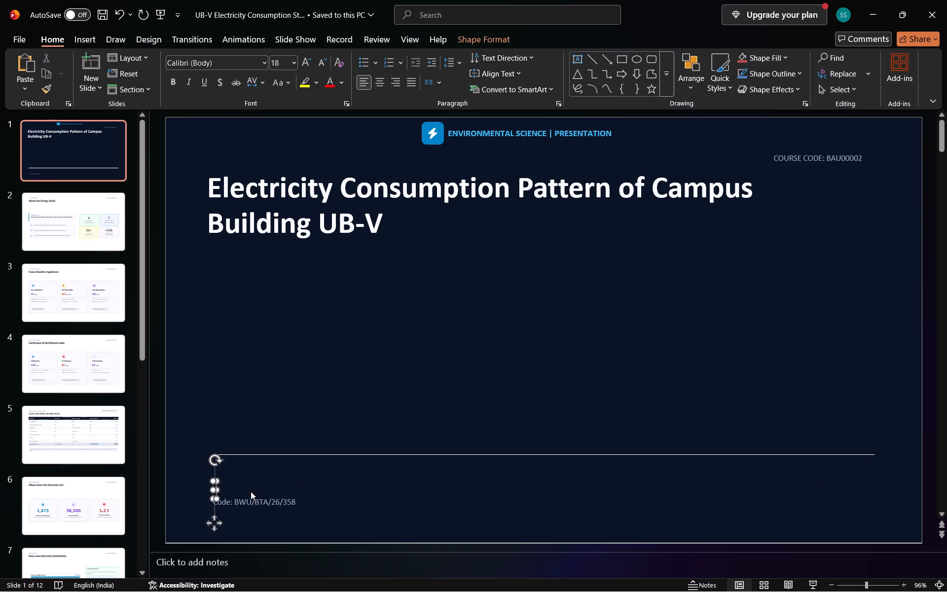
Clear the student code text at the bottom of slide 1.
left_click(255, 500)
key("ctrl+a")
key("ctrl+space")
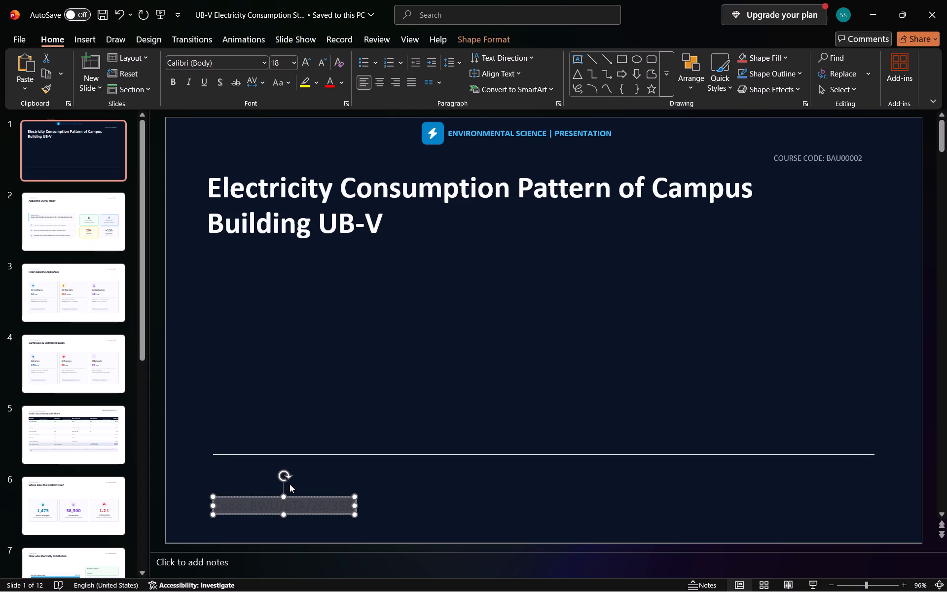
key("space")
left_click(336, 288)
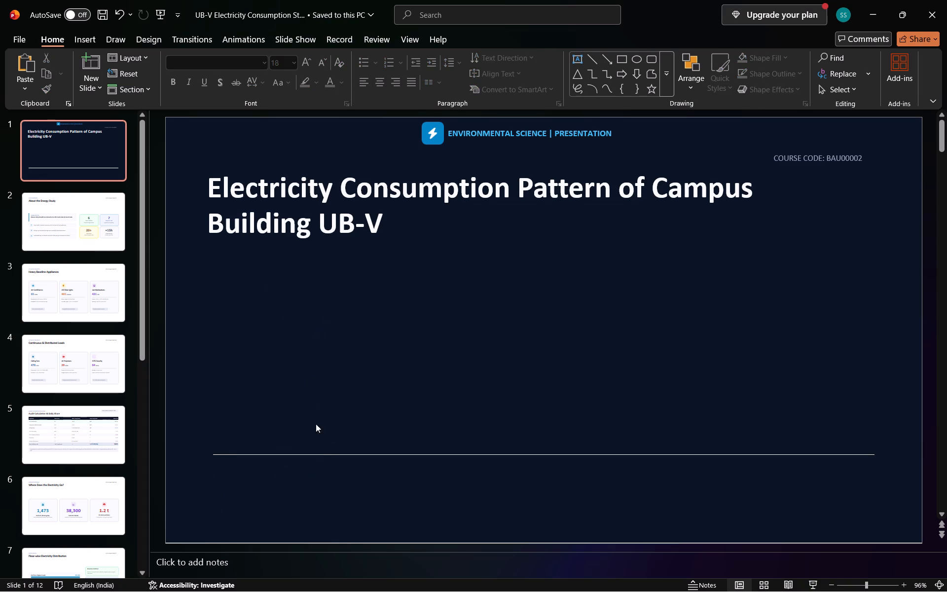
Move the horizontal divider line on slide 1 down into the space freed by the cleared footer text.
left_click(319, 445)
left_click(317, 453)
left_click_drag(317, 453, 317, 474)
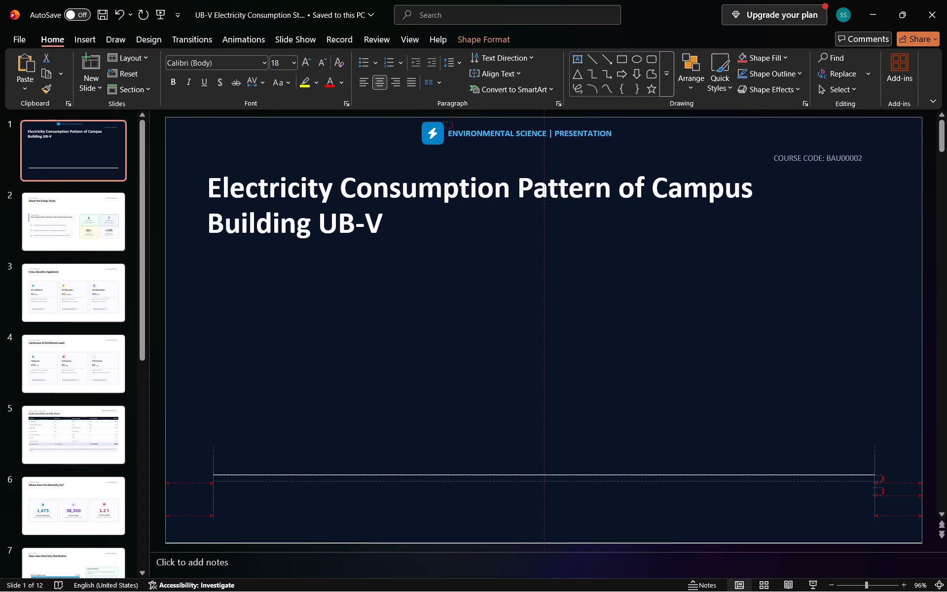
left_click_drag(317, 474, 316, 494)
left_click(364, 337)
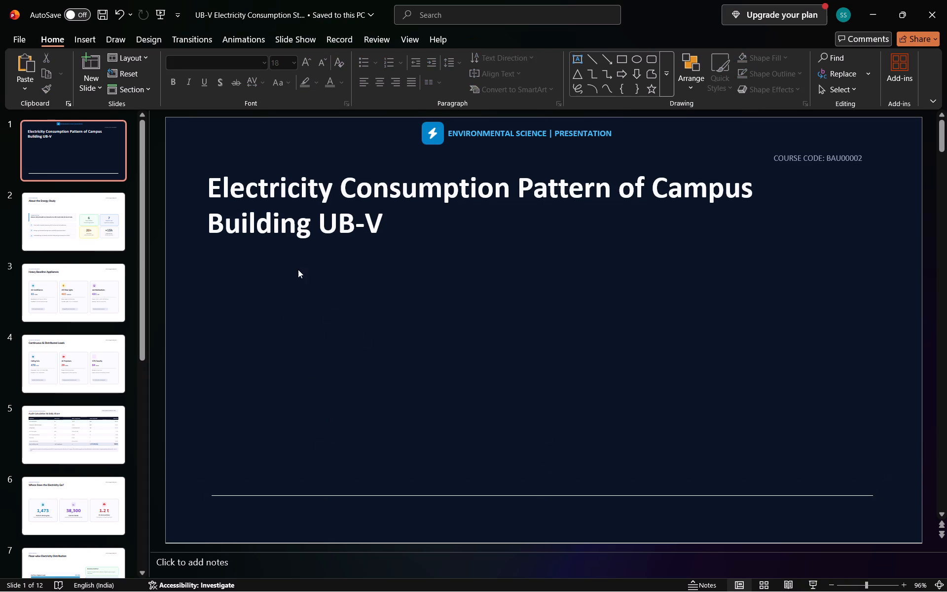
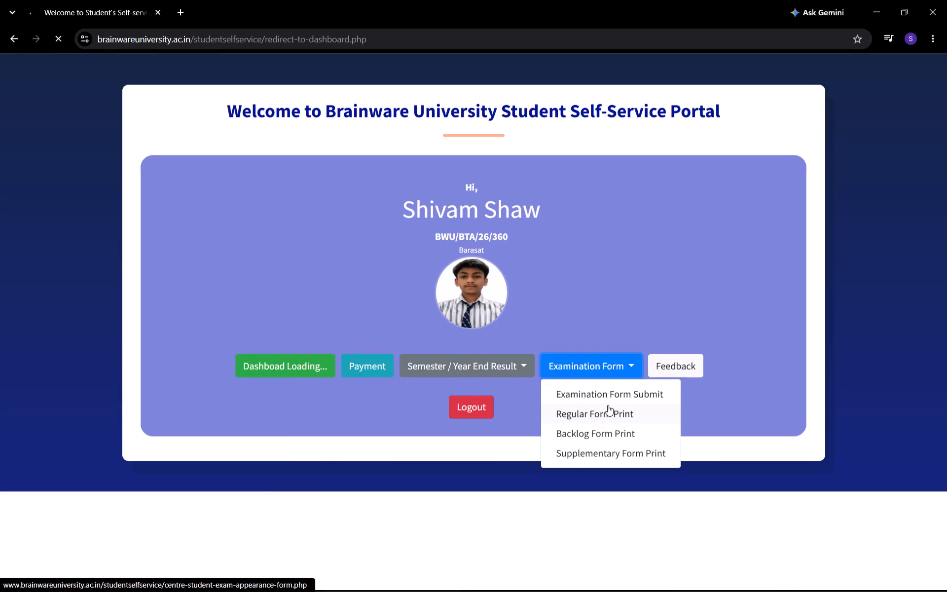
In Chrome, open the Examination Form Submit page from the Brainware University student self-service portal.
left_click(611, 398)
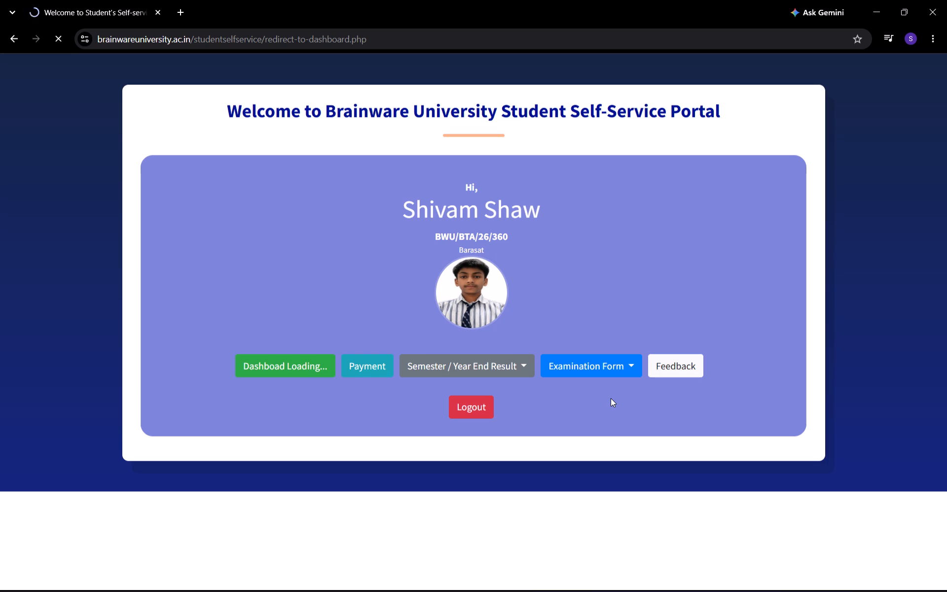
left_click(617, 374)
left_click(603, 388)
Bring up the open YouTube video window and close it.
left_click(625, 588)
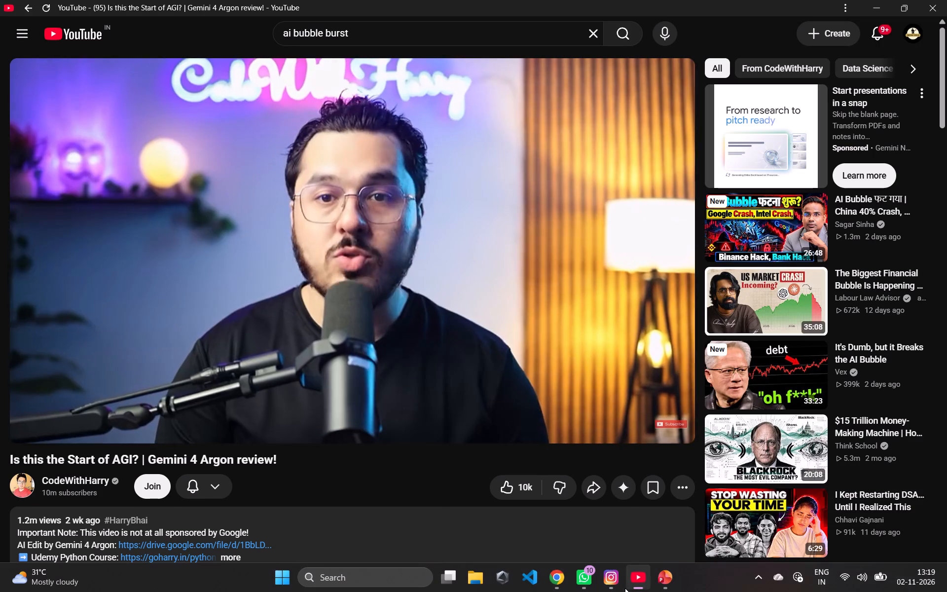
left_click(609, 346)
left_click(946, 0)
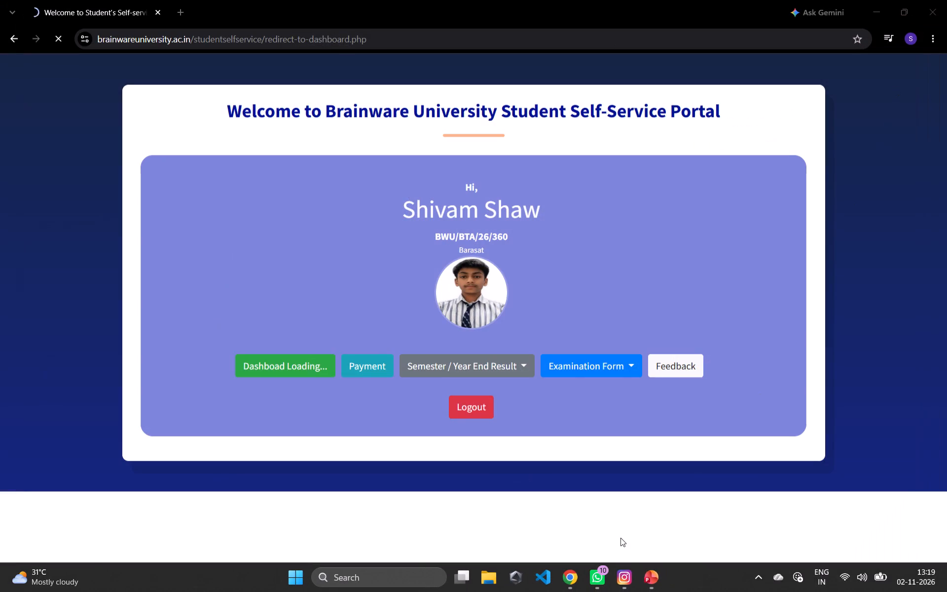
Switch to PowerPoint with the UB-V Electricity Consumption presentation.
left_click(645, 591)
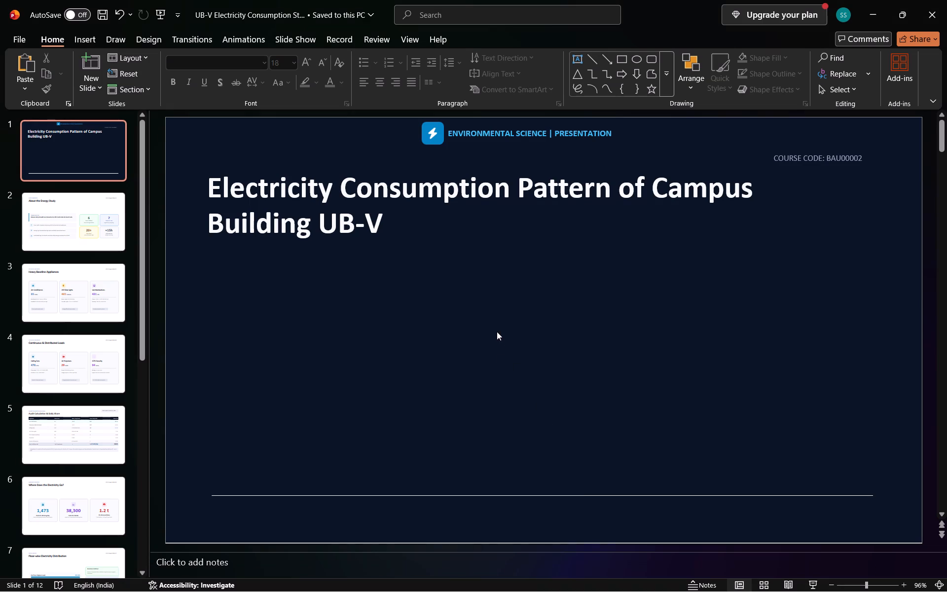
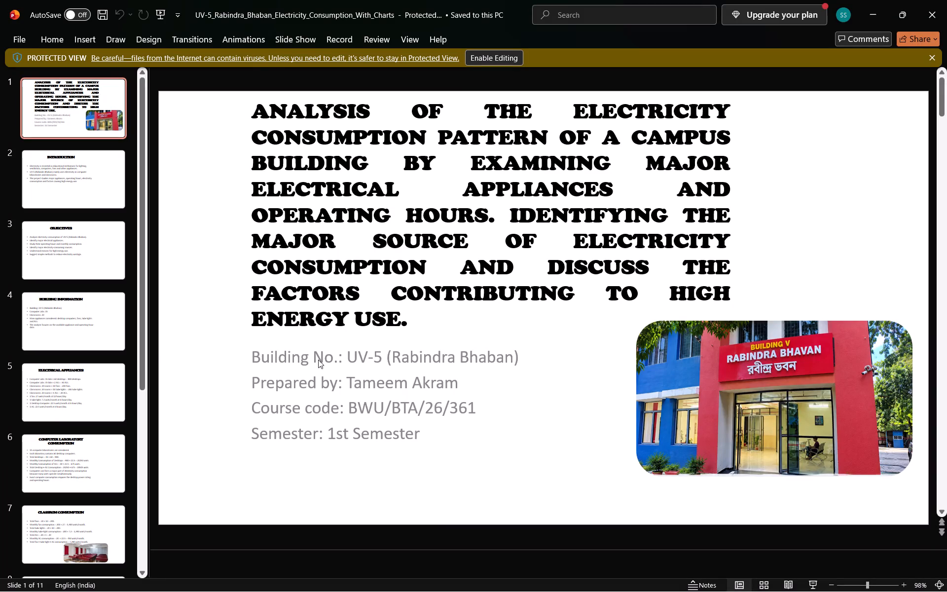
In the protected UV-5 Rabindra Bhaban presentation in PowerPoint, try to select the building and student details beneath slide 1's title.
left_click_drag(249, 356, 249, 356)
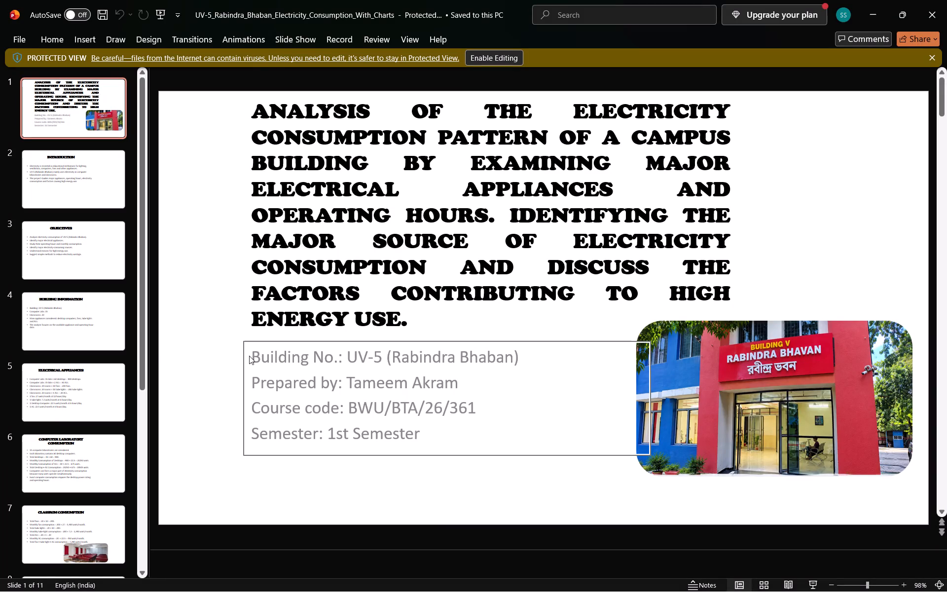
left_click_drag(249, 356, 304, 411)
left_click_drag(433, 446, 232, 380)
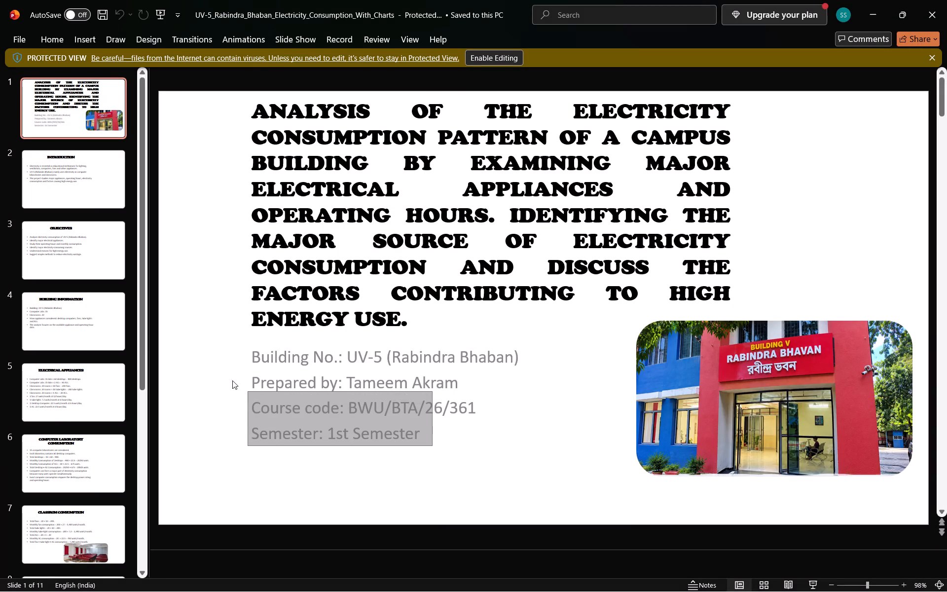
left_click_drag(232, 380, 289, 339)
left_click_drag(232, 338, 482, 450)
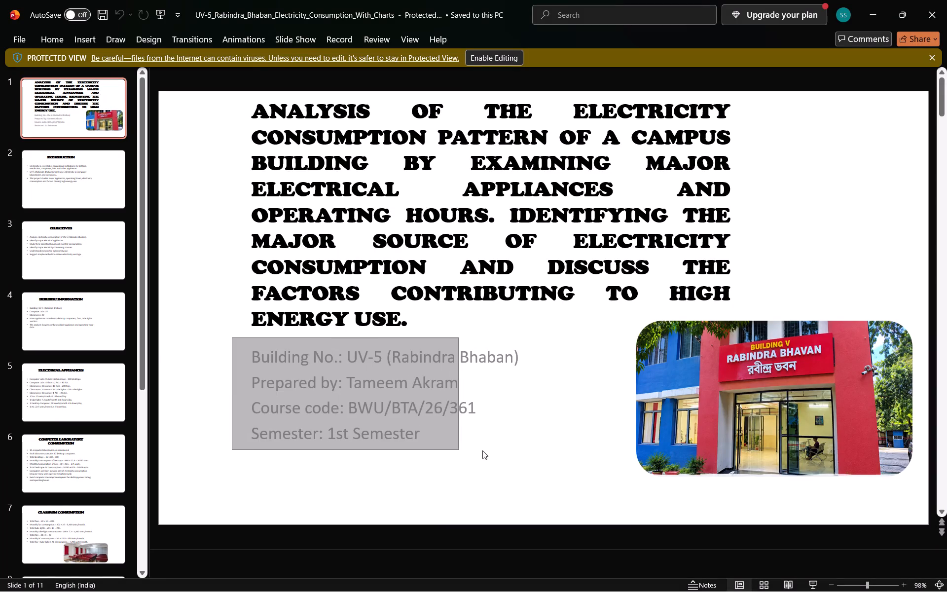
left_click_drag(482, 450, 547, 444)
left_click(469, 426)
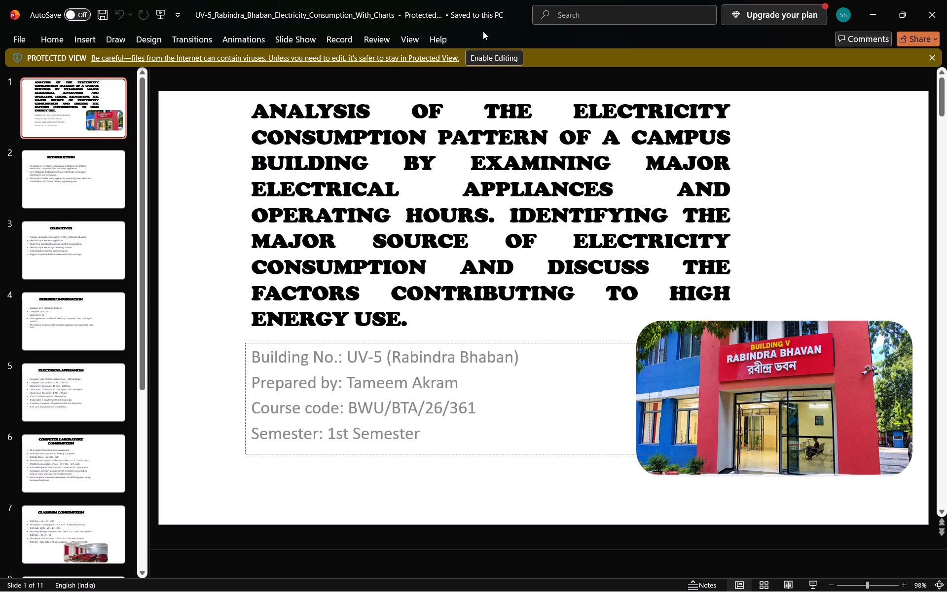
Take the UV-5 Rabindra Bhaban electricity consumption presentation out of Protected View so it can be edited.
left_click(500, 64)
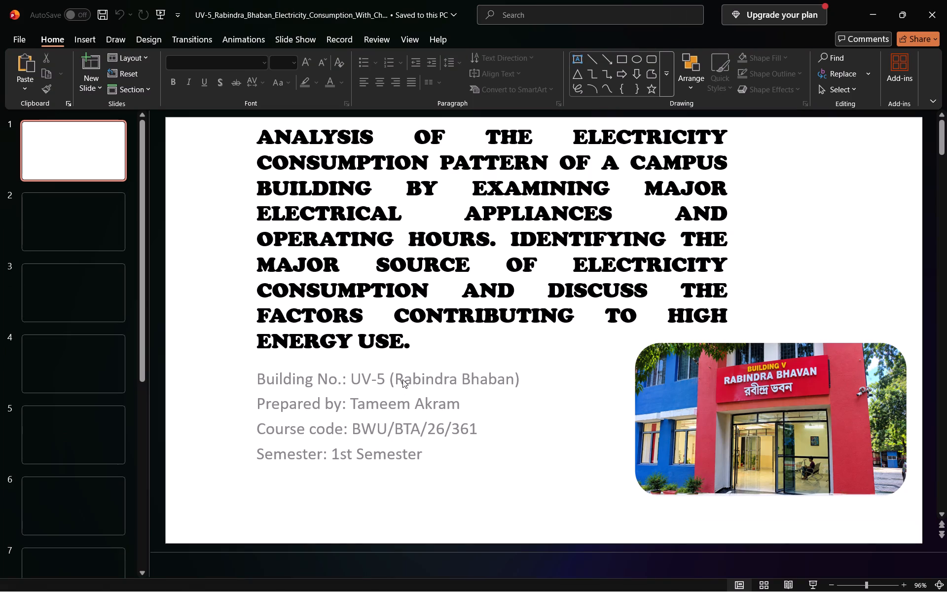
In PowerPoint, shift the building and author details text box slightly to the right on the title slide, just beneath the title.
left_click_drag(254, 379, 303, 443)
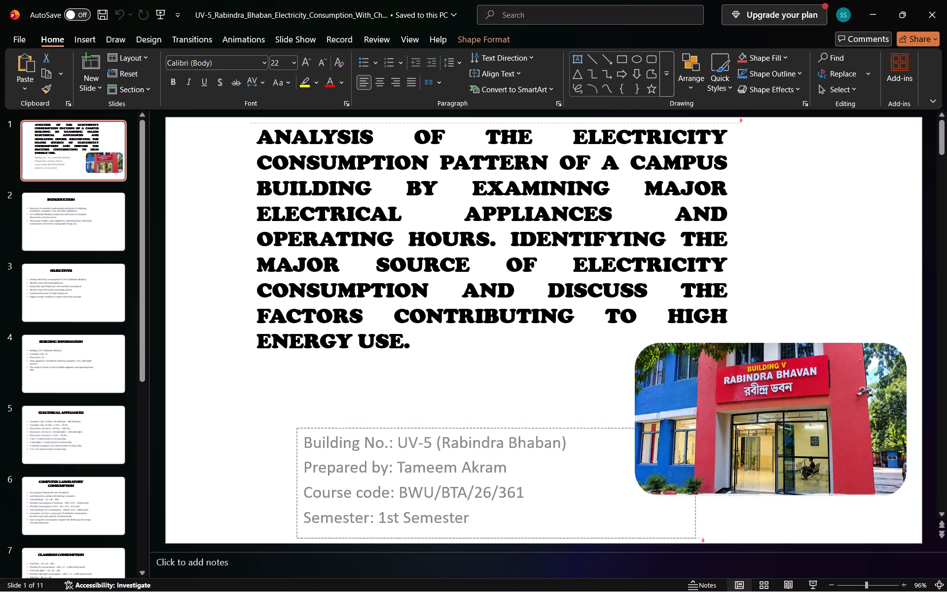
left_click_drag(303, 443, 276, 379)
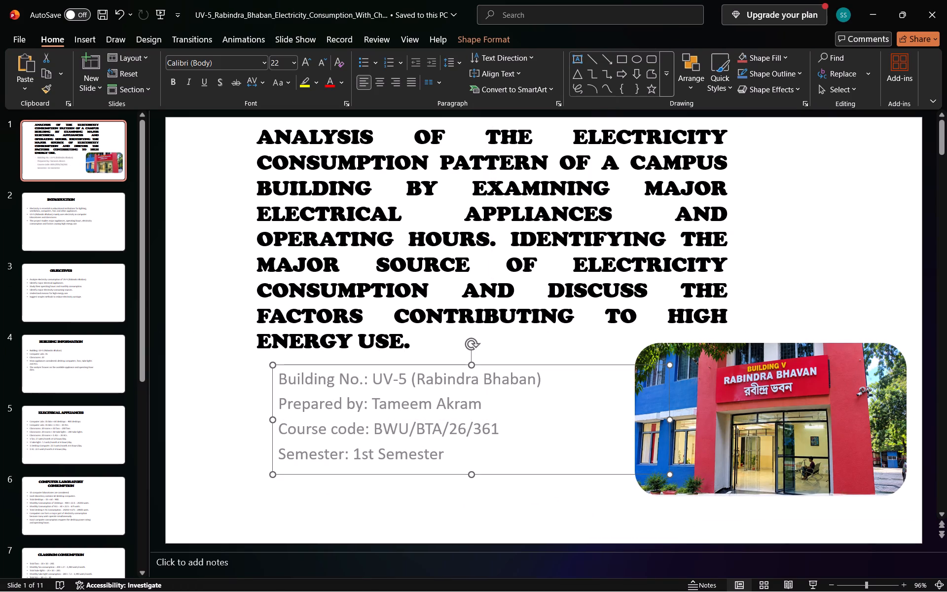
Copy all the text in the title slide's details box, from the building number line through the semester line.
key("ctrl+a")
left_click(288, 394)
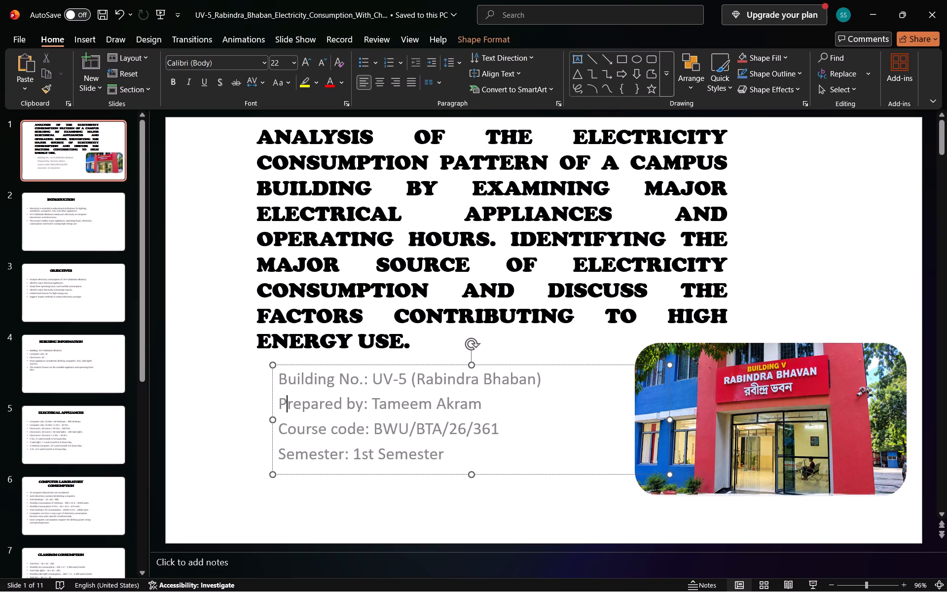
key("ctrl+a")
key("ctrl+c")
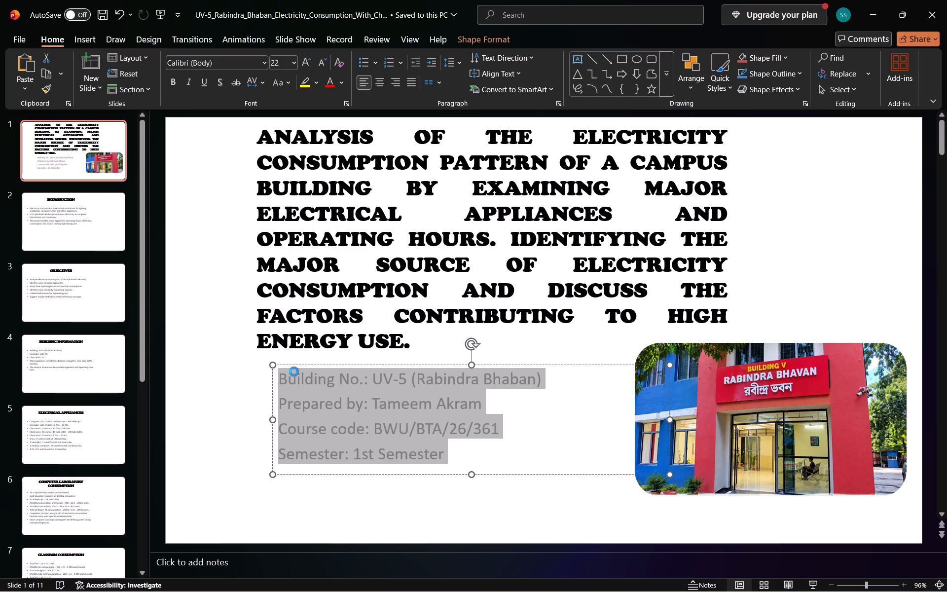
Close the UV-5 Rabindra Bhaban electricity consumption presentation with the title slide's details text copied.
left_click(946, 0)
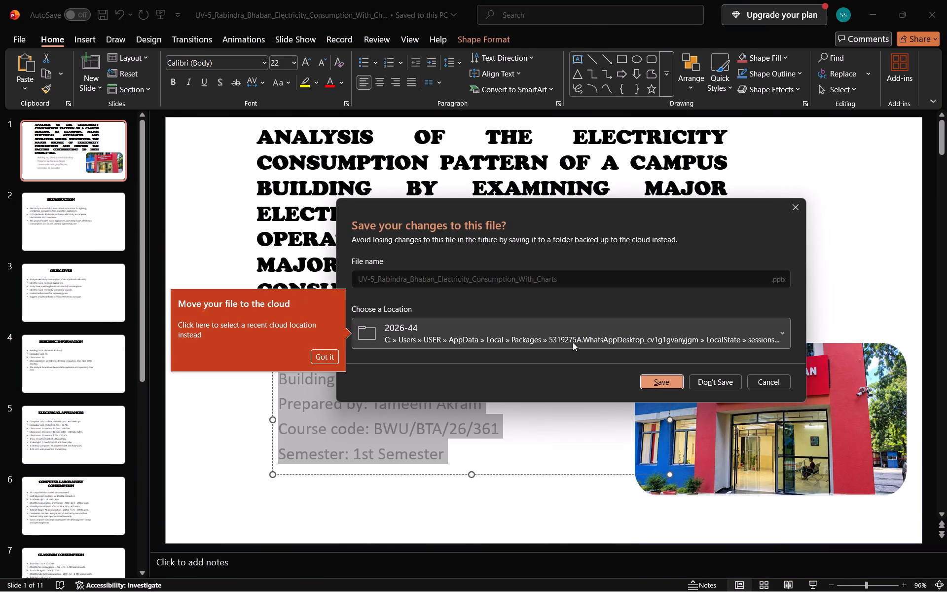
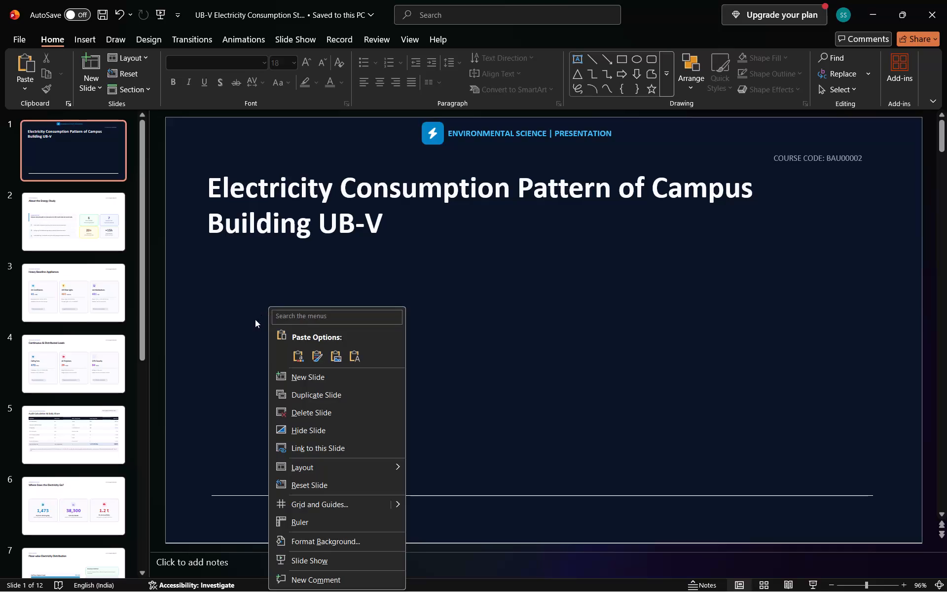
Paste the copied building, author, course code and semester lines as a text box on the title slide.
left_click(243, 327)
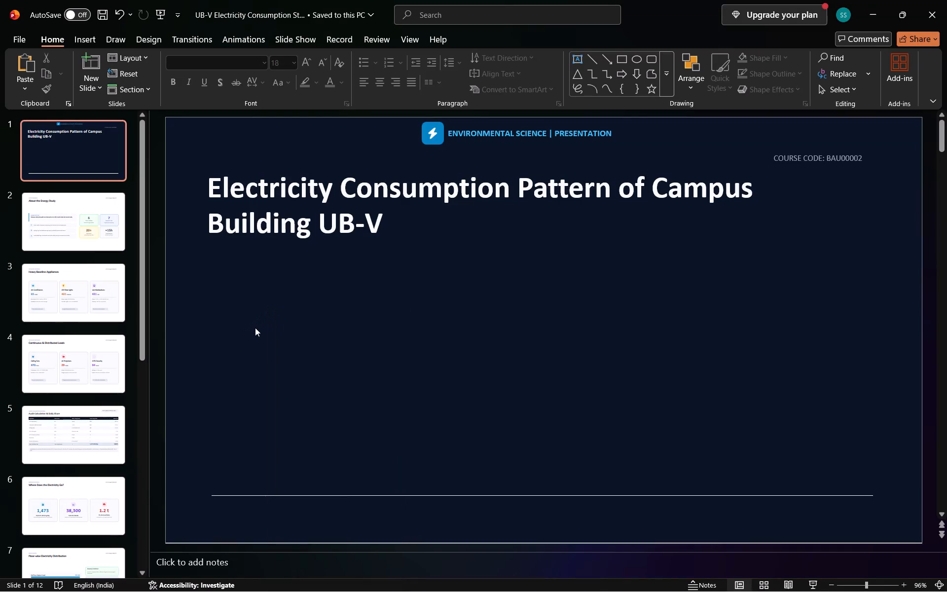
key("ctrl+v")
left_click_drag(418, 307, 393, 316)
left_click(472, 225)
left_click(587, 355)
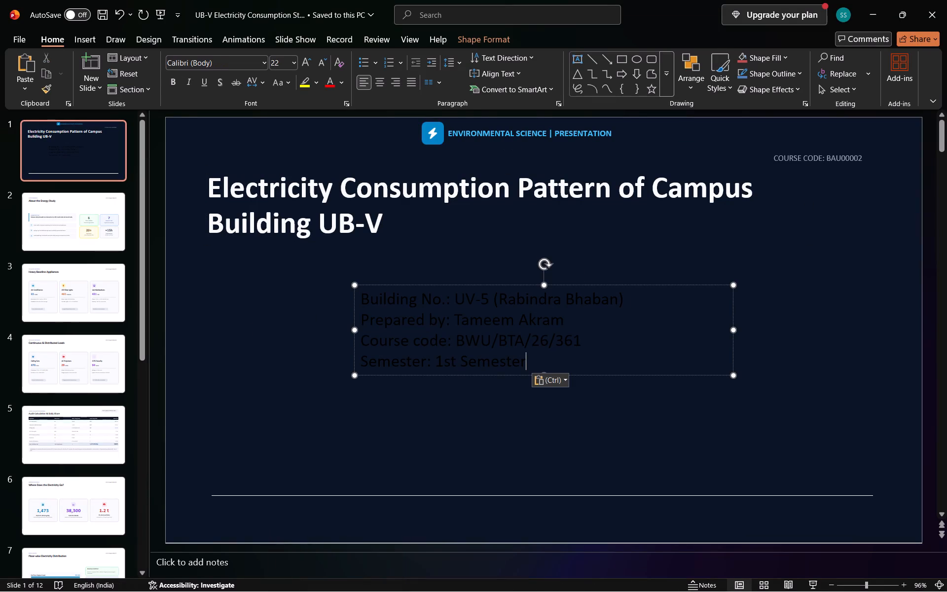
Align the pasted details box with the title's left edge, between title and divider line, and widen it rightward.
left_click_drag(695, 368, 537, 407)
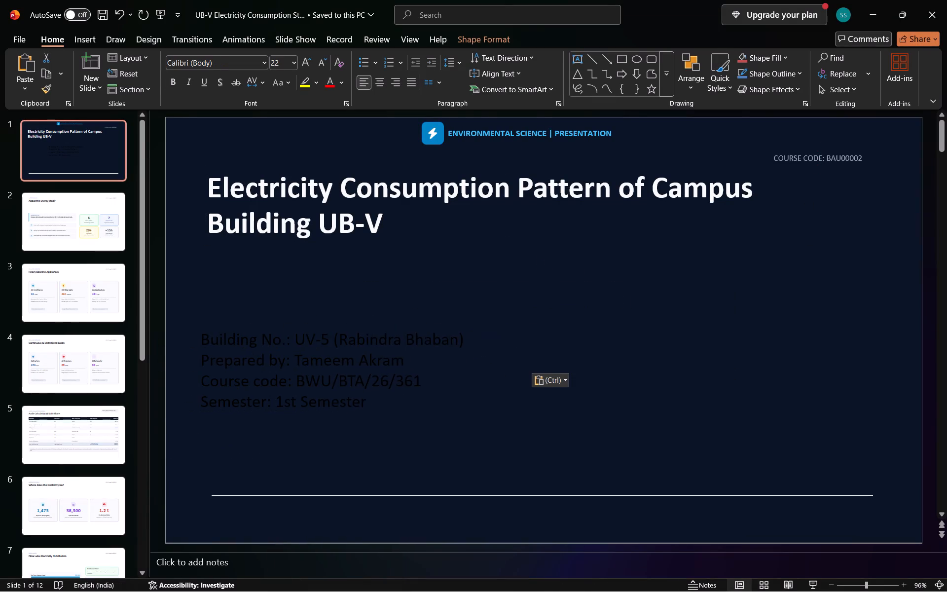
left_click_drag(537, 407, 544, 403)
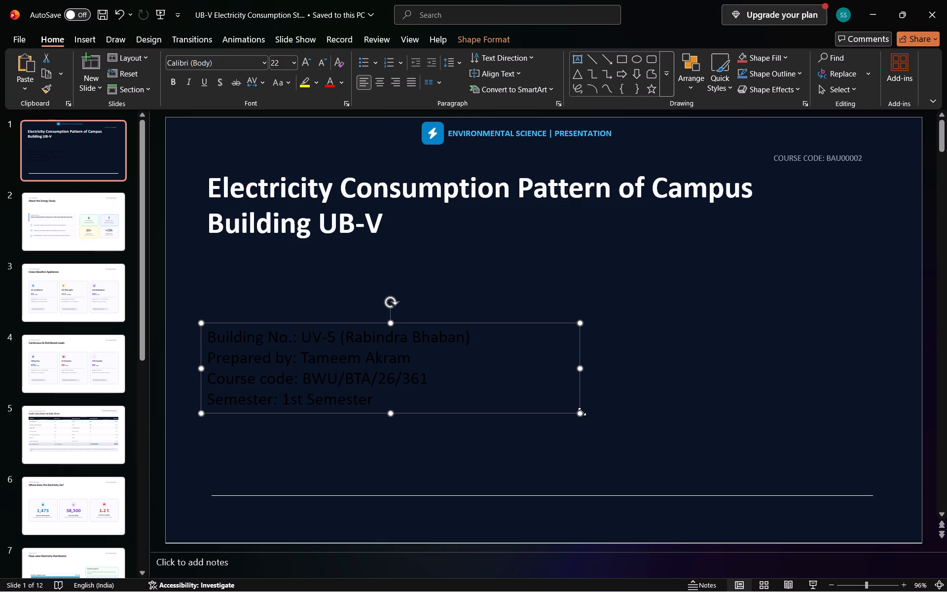
left_click_drag(582, 411, 693, 469)
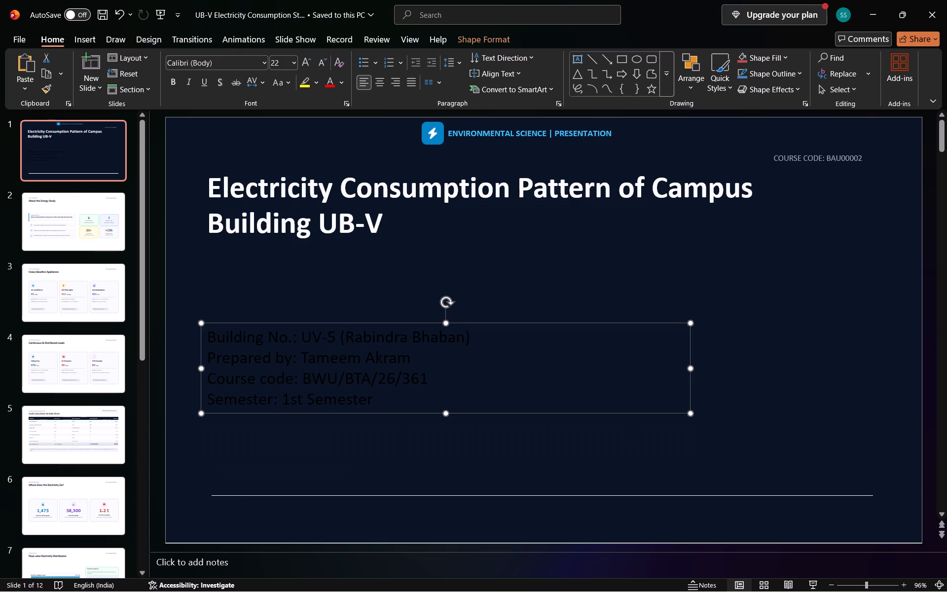
Replace the author's name on the "Prepared by" line with the new student's name in lowercase.
left_click(424, 365)
key("BackSpace")
key("BackSpace")
key("BackSpace")
key("BackSpace")
key("BackSpace")
key("BackSpace")
key("BackSpace")
key("BackSpace")
key("BackSpace")
key("BackSpace")
key("BackSpace")
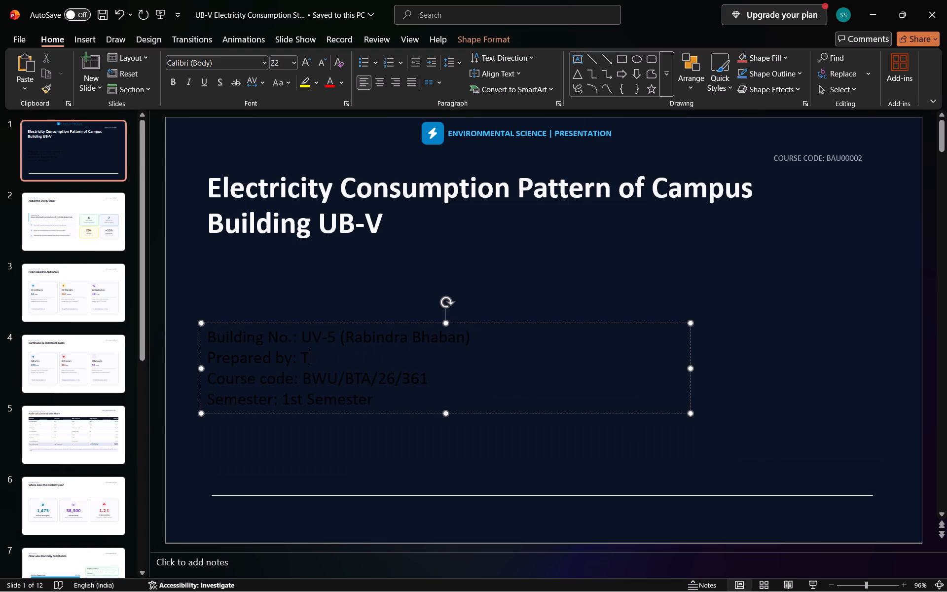
key("BackSpace")
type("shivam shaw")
Change the last digit of the code on the "Course code" line to 0.
left_click(450, 376)
key("BackSpace")
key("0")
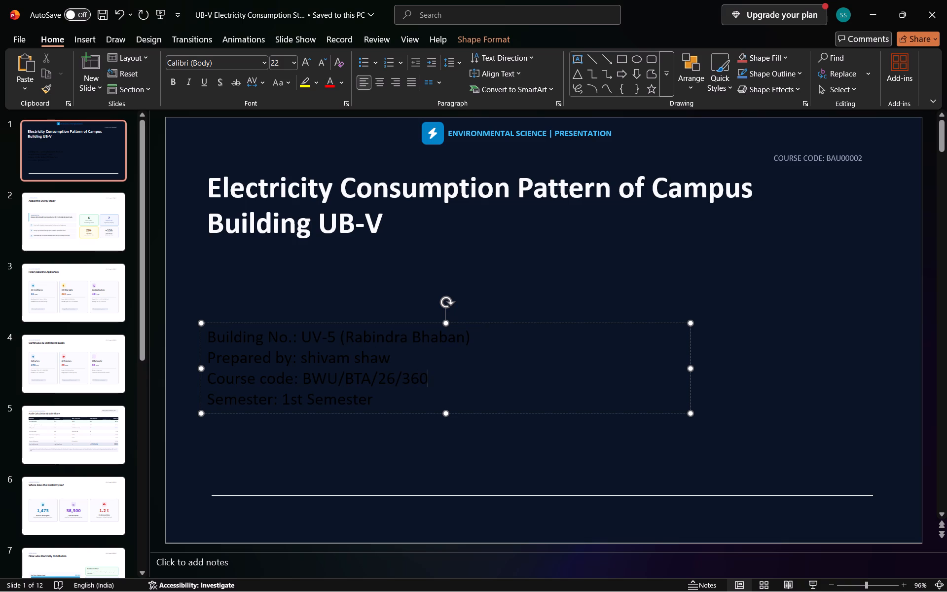
Extend the semester line after "1st Semester" with a slash and "1st".
left_click(388, 405)
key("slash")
Add "1st year" after the slash at the end of the title slide's semester line.
key("space")
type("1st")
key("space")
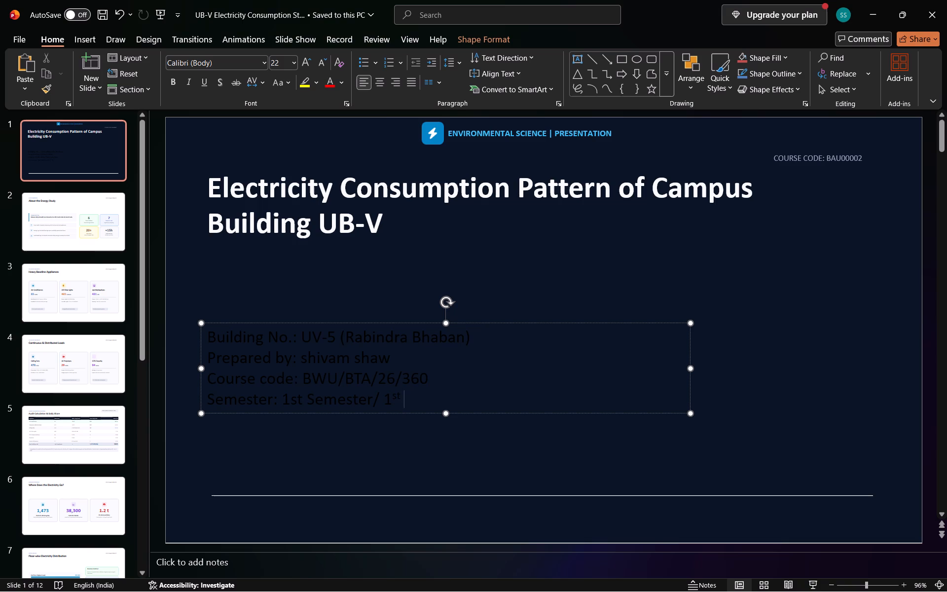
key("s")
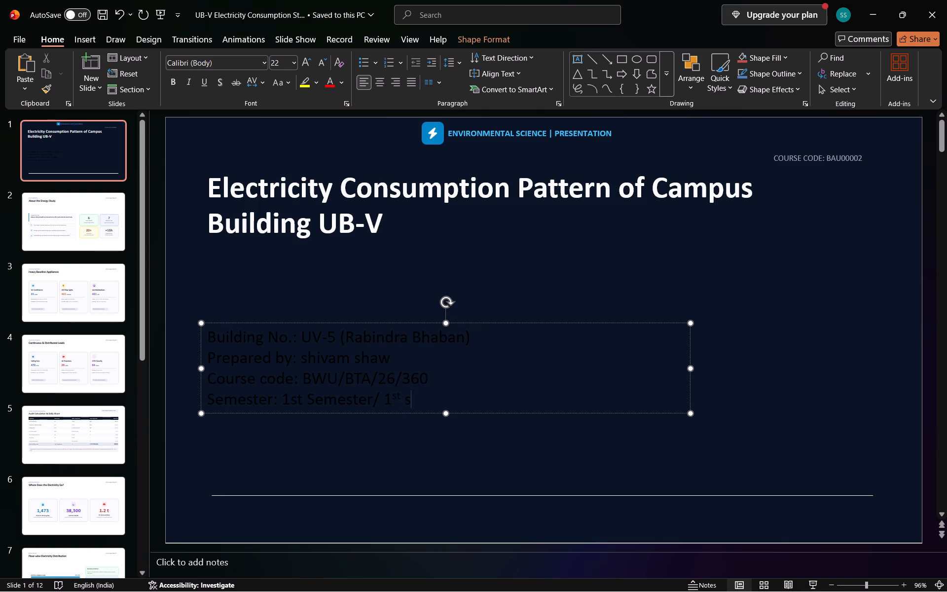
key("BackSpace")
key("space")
type("y")
key("BackSpace")
type("year")
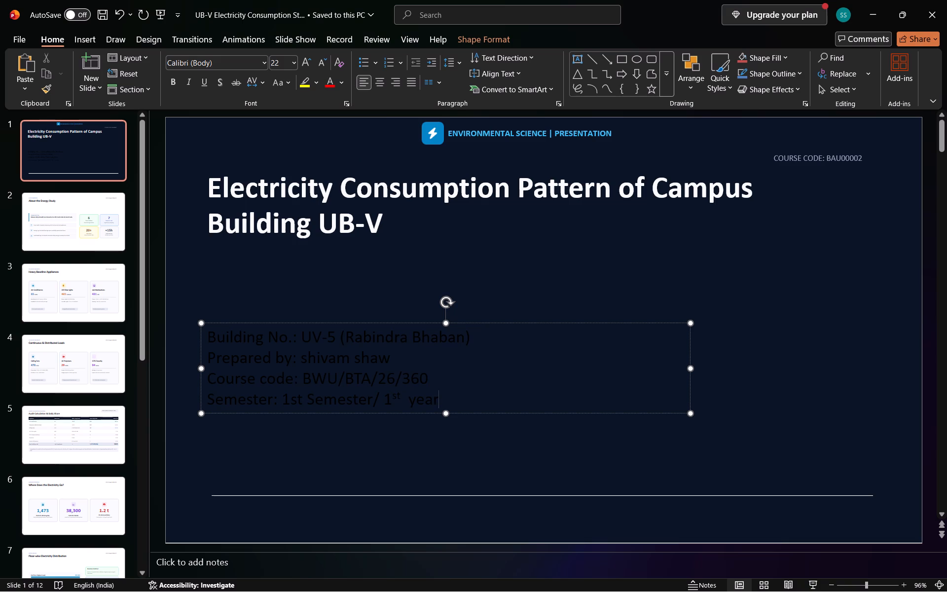
Retype the "st" of "1st Semester" on the semester line so that the suffix becomes superscript.
left_click(302, 408)
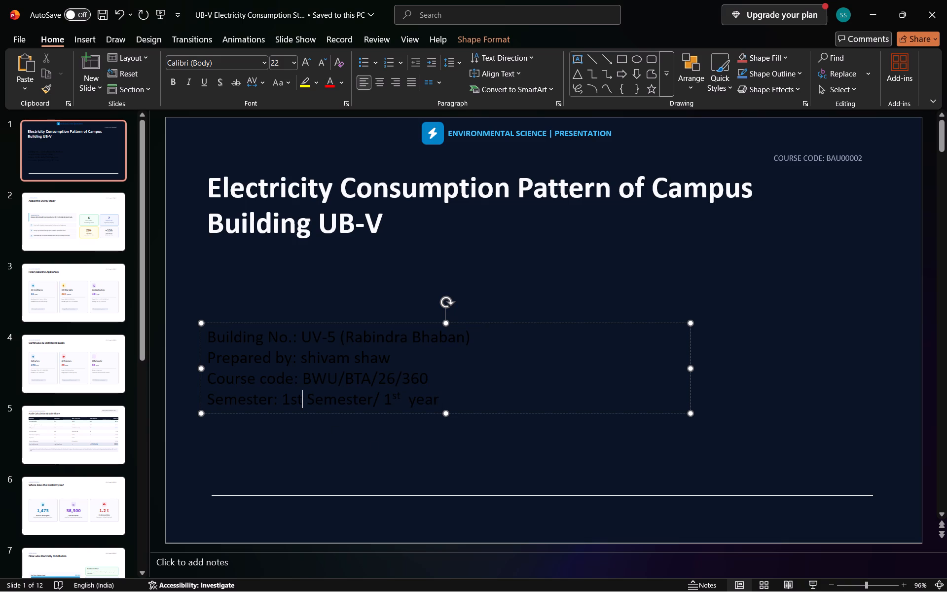
key("BackSpace")
key("BackSpace")
type("st")
key("space")
left_click(328, 462)
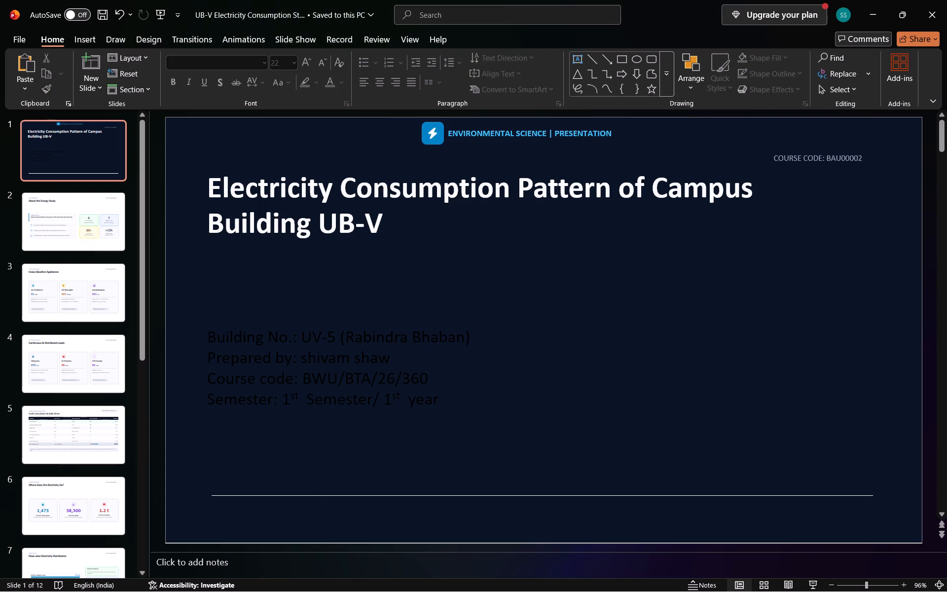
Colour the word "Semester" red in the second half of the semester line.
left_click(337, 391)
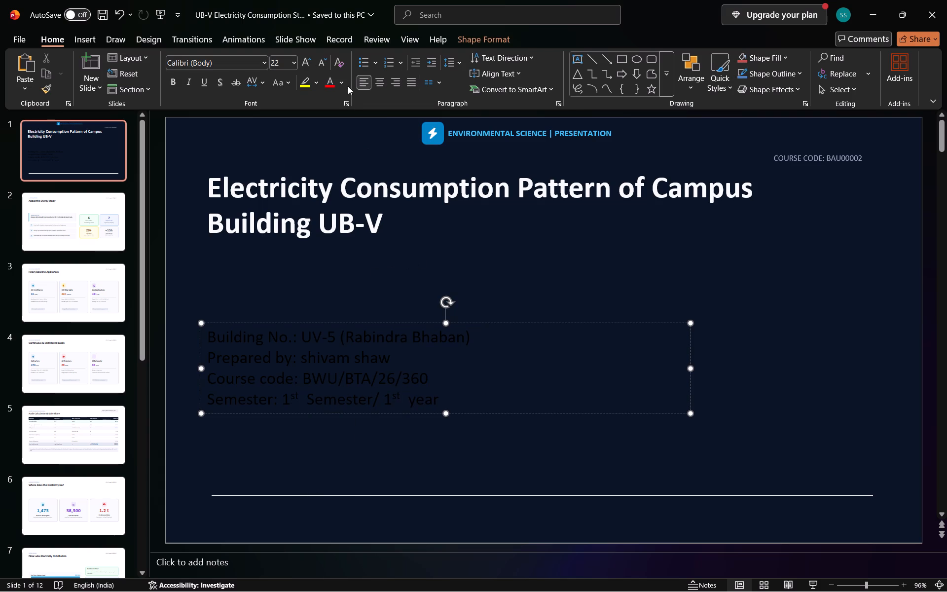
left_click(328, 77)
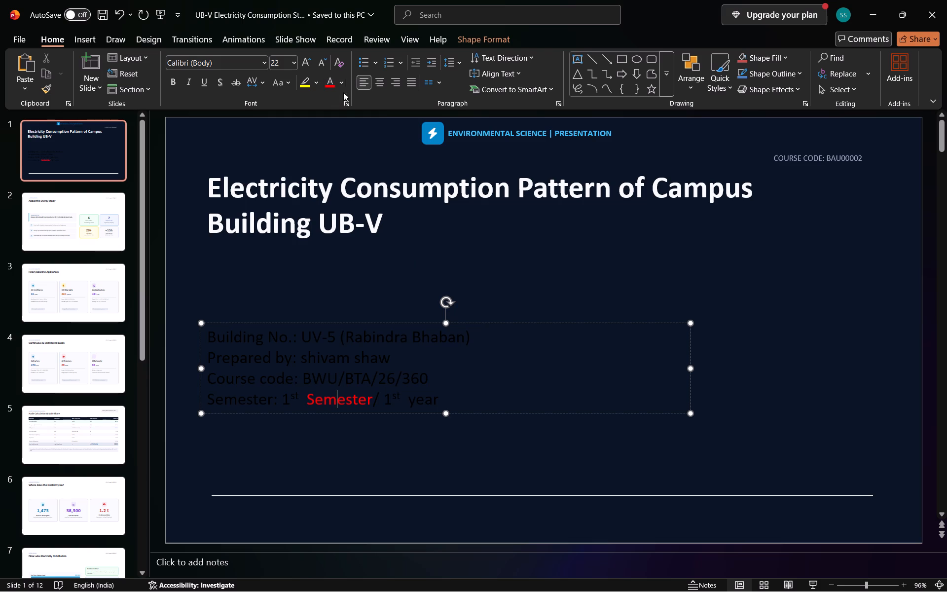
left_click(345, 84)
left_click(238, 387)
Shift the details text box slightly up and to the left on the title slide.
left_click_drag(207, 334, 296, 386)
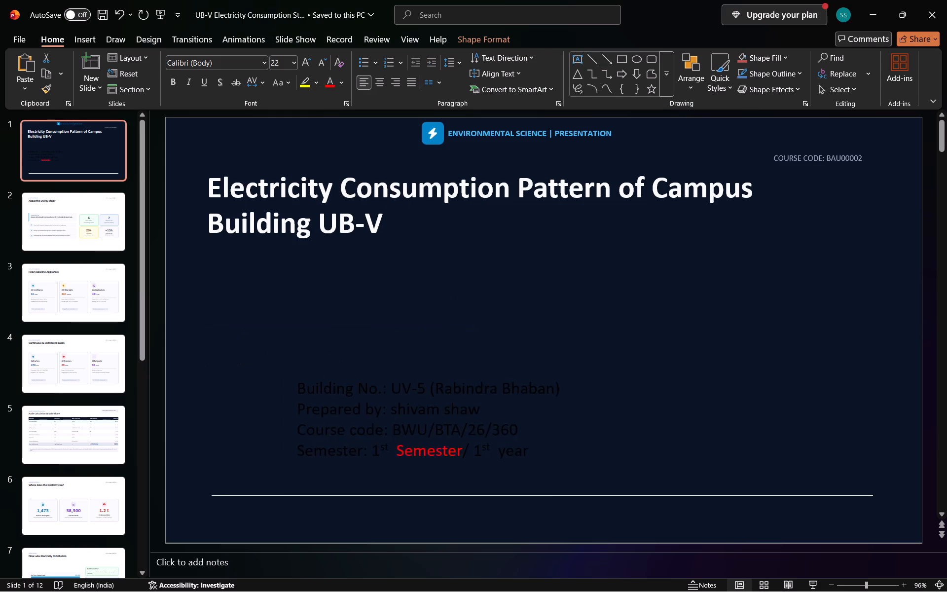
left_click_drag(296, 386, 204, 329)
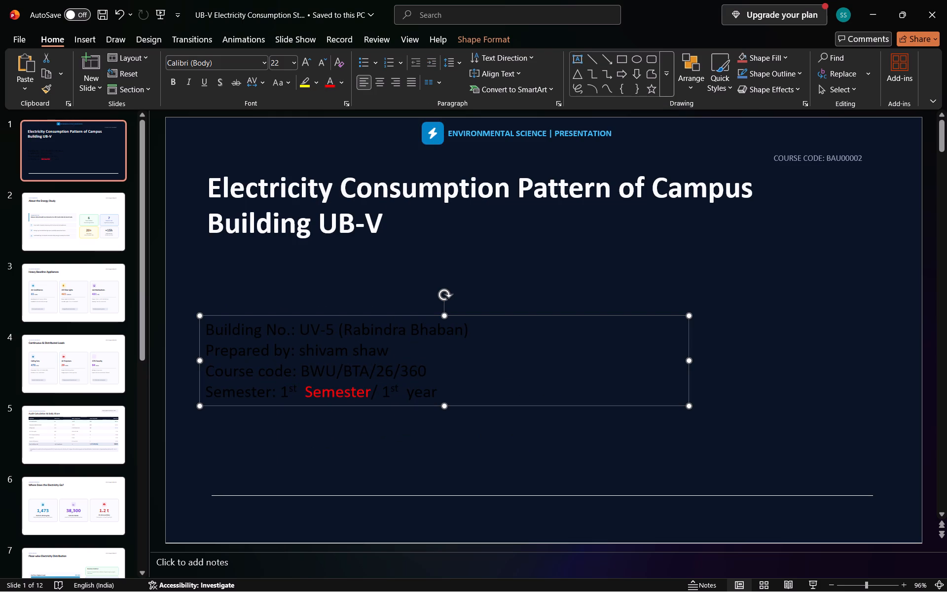
Set the font colour of all text in the title slide's details box to white.
key("a")
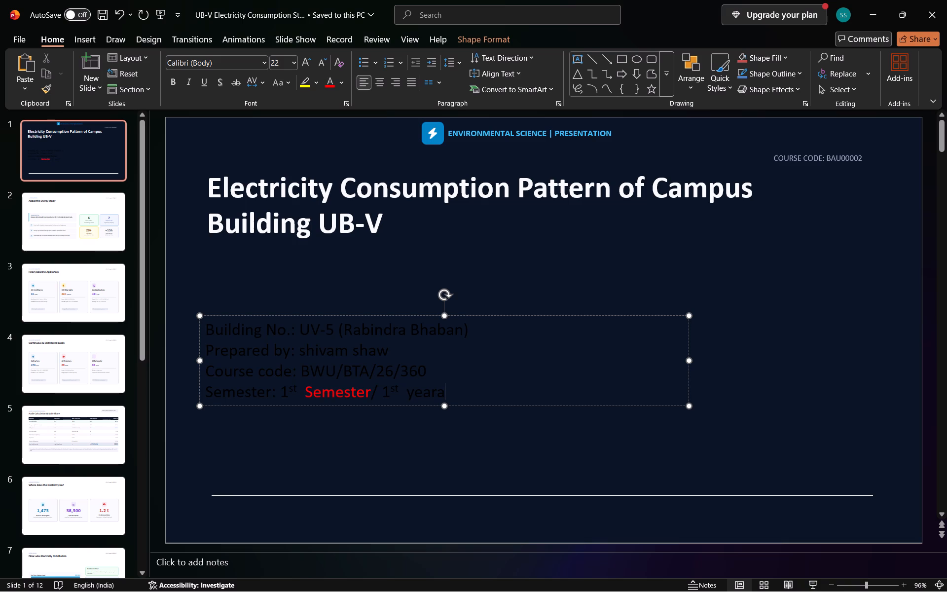
key("BackSpace")
key("ctrl+a")
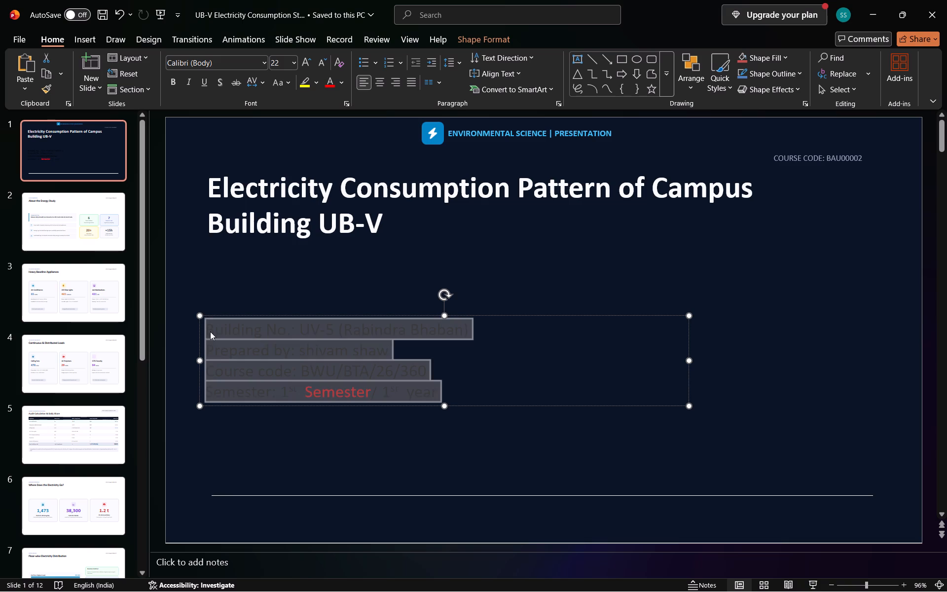
left_click(338, 84)
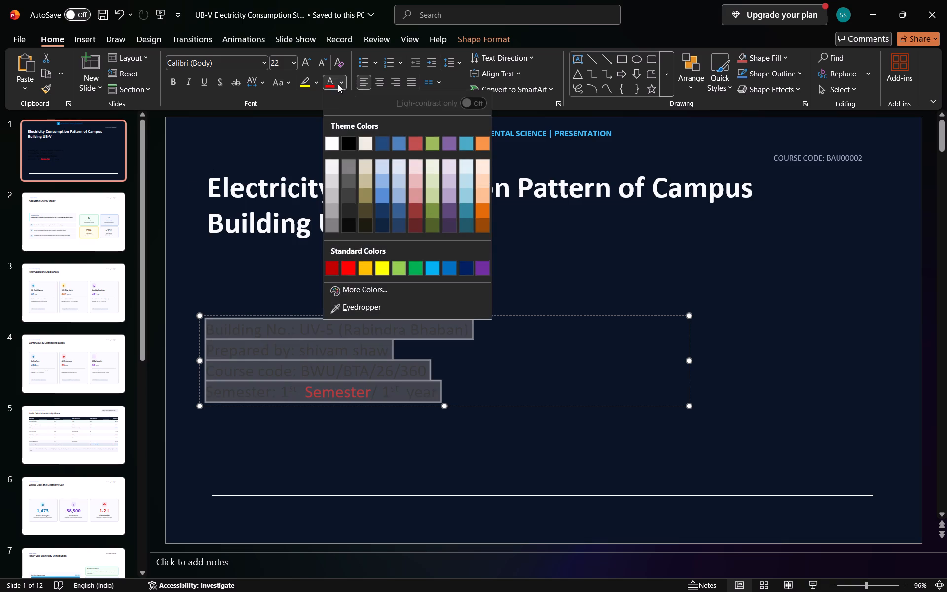
left_click(327, 137)
left_click(363, 237)
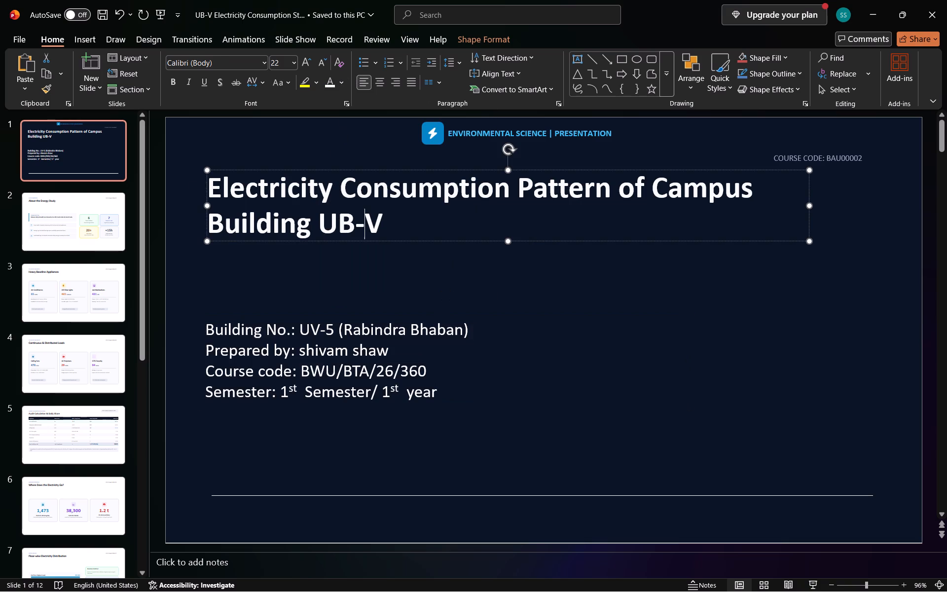
left_click(387, 433)
Widen the details text box on both sides and bring its top edge up to just beneath the title.
left_click(380, 392)
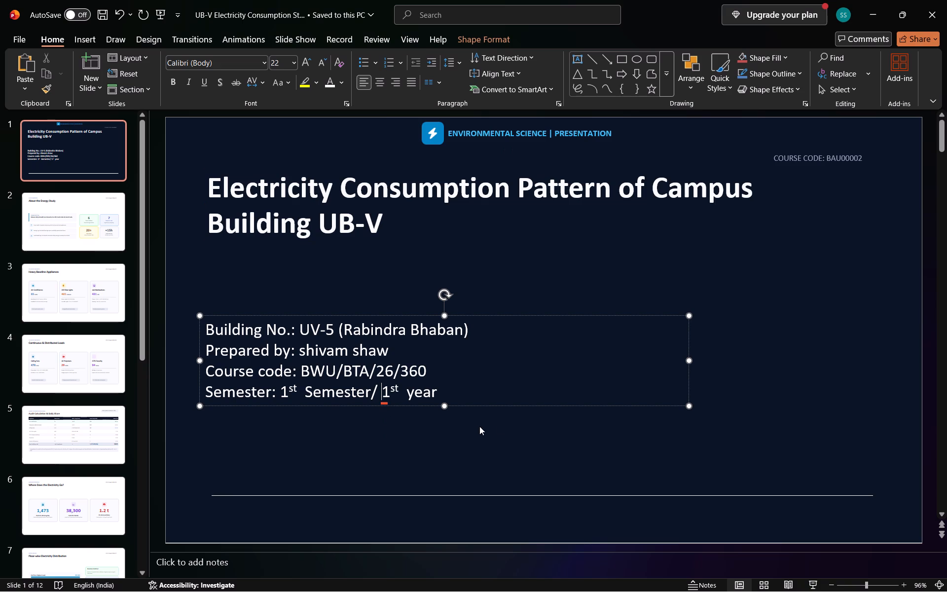
left_click_drag(689, 408, 786, 508)
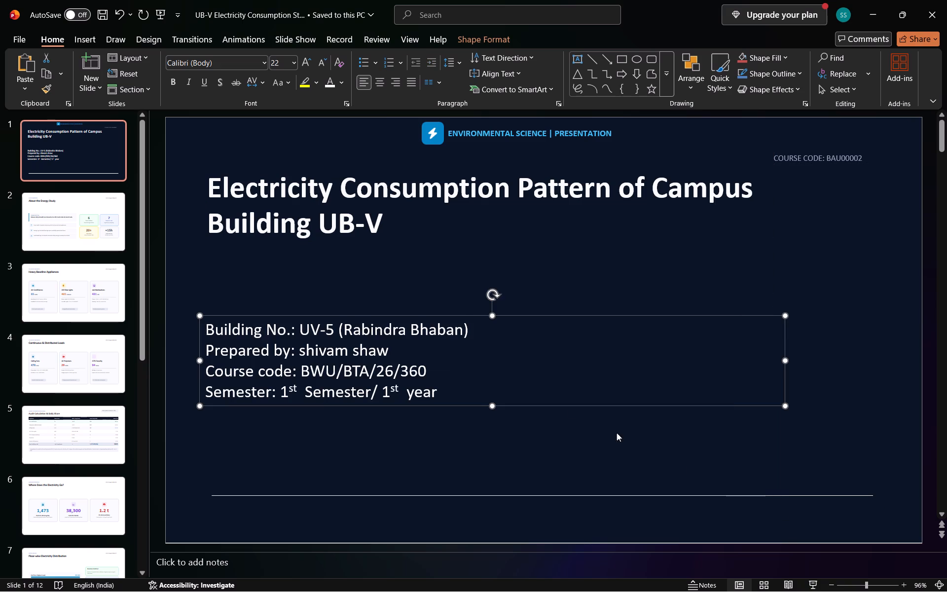
left_click_drag(494, 317, 494, 268)
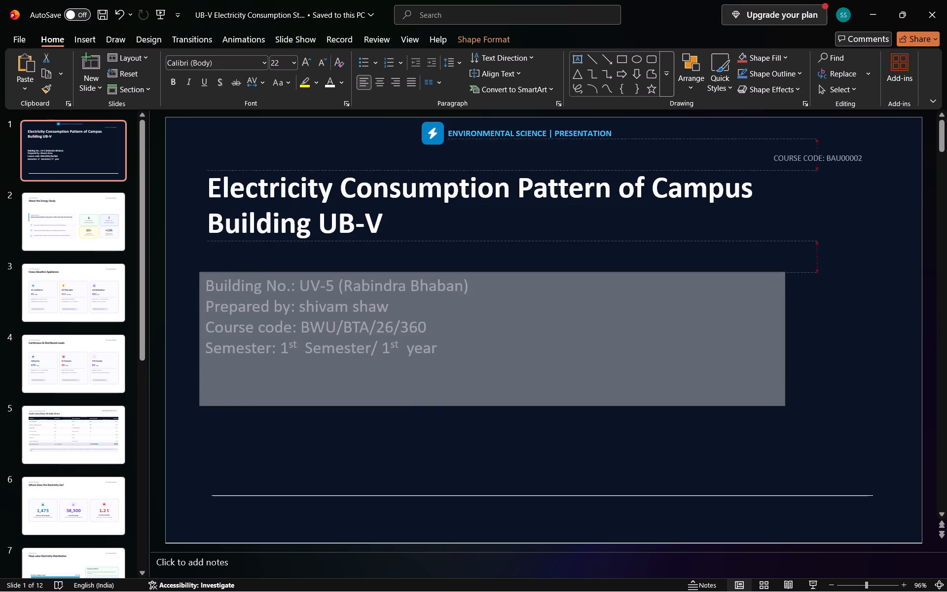
left_click_drag(494, 268, 494, 253)
left_click_drag(494, 409, 499, 442)
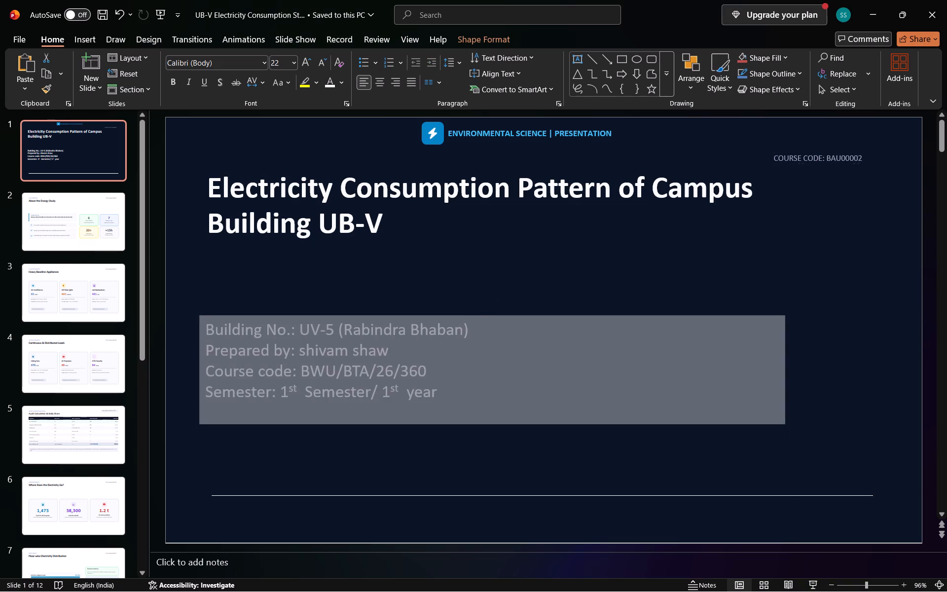
left_click_drag(499, 442, 498, 505)
left_click_drag(199, 316, 170, 239)
Move the widened details box down and slightly right, leaving a gap beneath the title.
left_click_drag(420, 291, 426, 304)
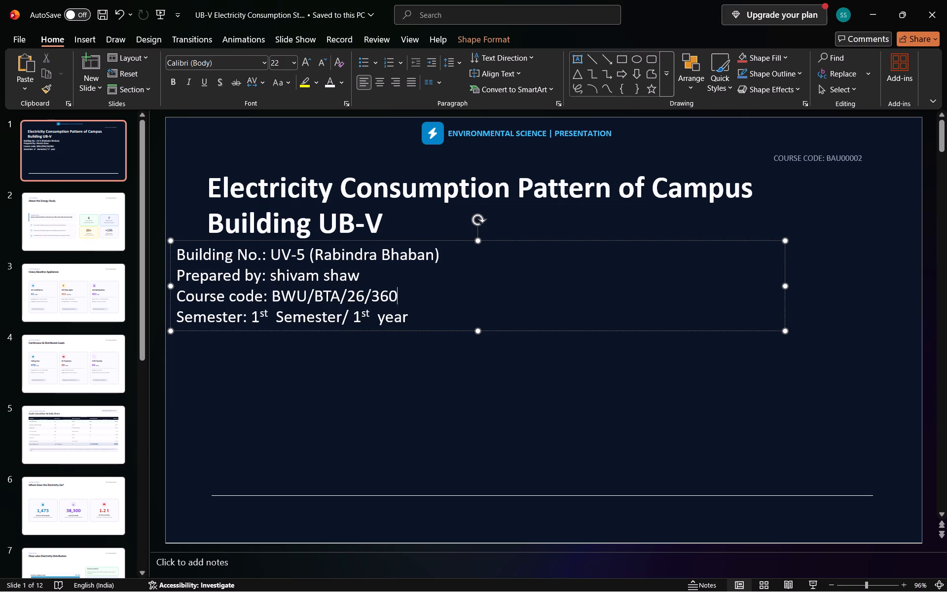
left_click_drag(426, 304, 423, 420)
left_click_drag(474, 287, 484, 354)
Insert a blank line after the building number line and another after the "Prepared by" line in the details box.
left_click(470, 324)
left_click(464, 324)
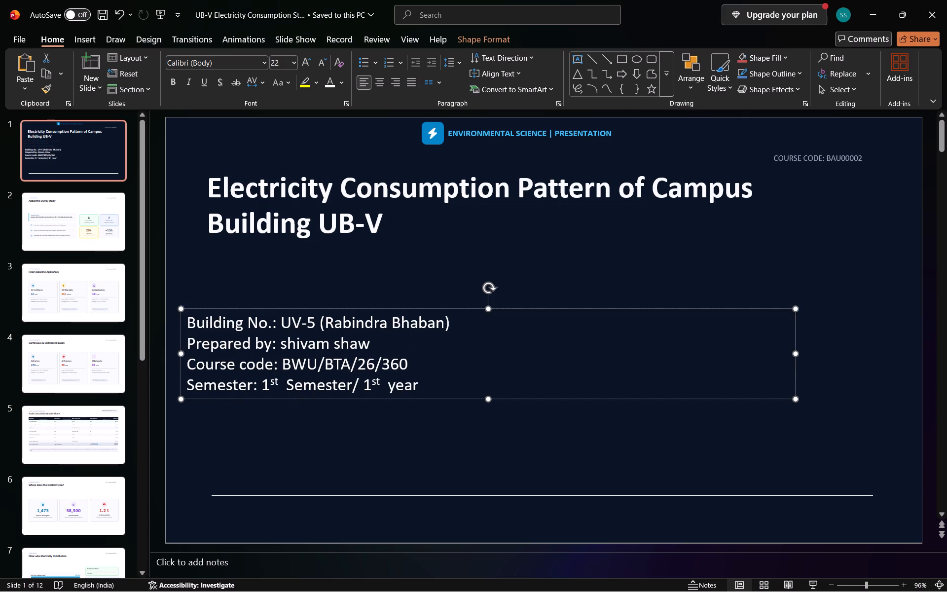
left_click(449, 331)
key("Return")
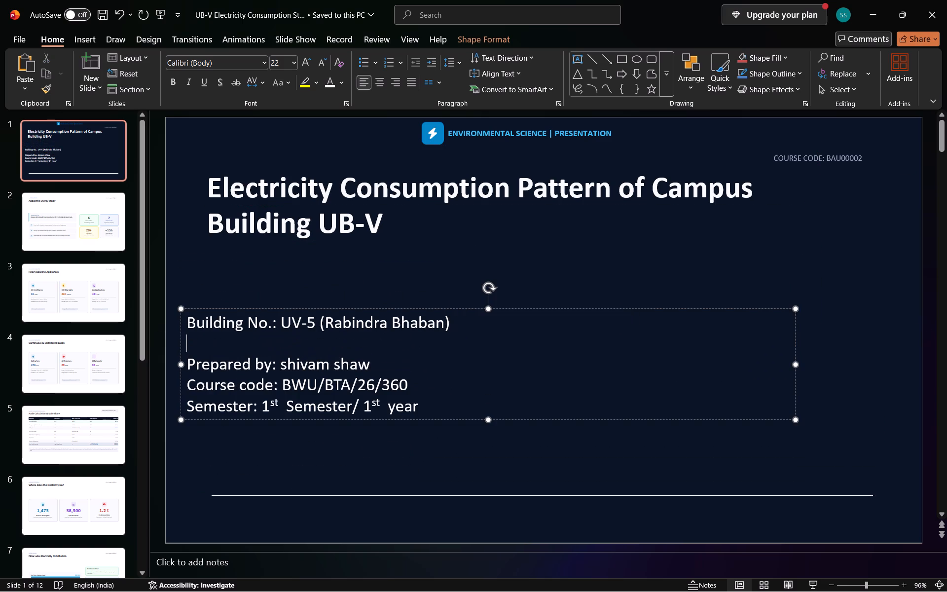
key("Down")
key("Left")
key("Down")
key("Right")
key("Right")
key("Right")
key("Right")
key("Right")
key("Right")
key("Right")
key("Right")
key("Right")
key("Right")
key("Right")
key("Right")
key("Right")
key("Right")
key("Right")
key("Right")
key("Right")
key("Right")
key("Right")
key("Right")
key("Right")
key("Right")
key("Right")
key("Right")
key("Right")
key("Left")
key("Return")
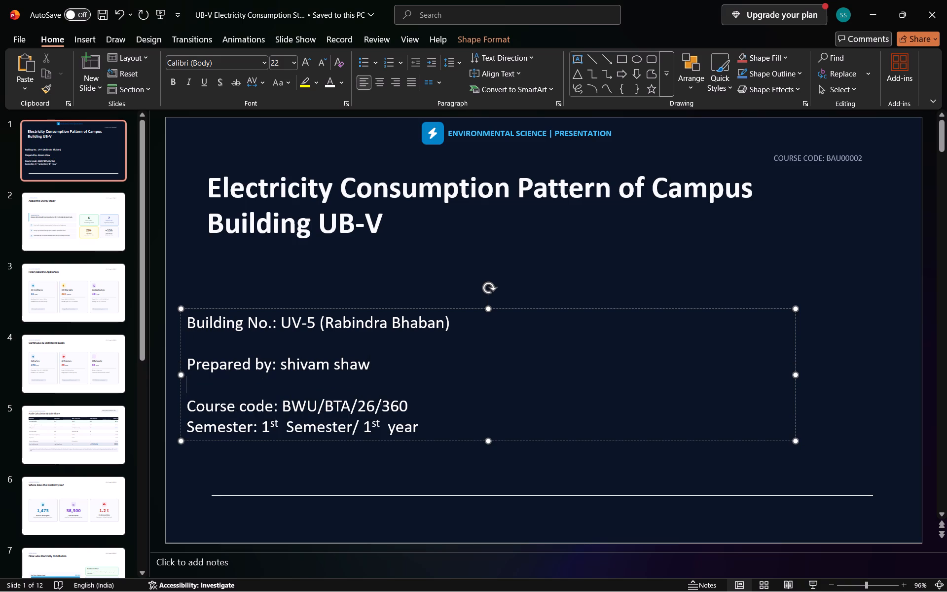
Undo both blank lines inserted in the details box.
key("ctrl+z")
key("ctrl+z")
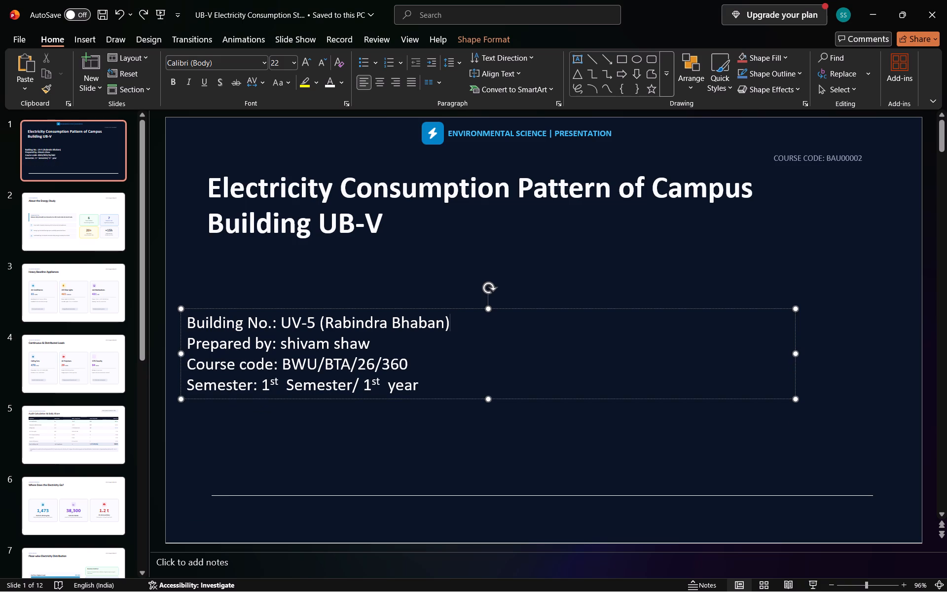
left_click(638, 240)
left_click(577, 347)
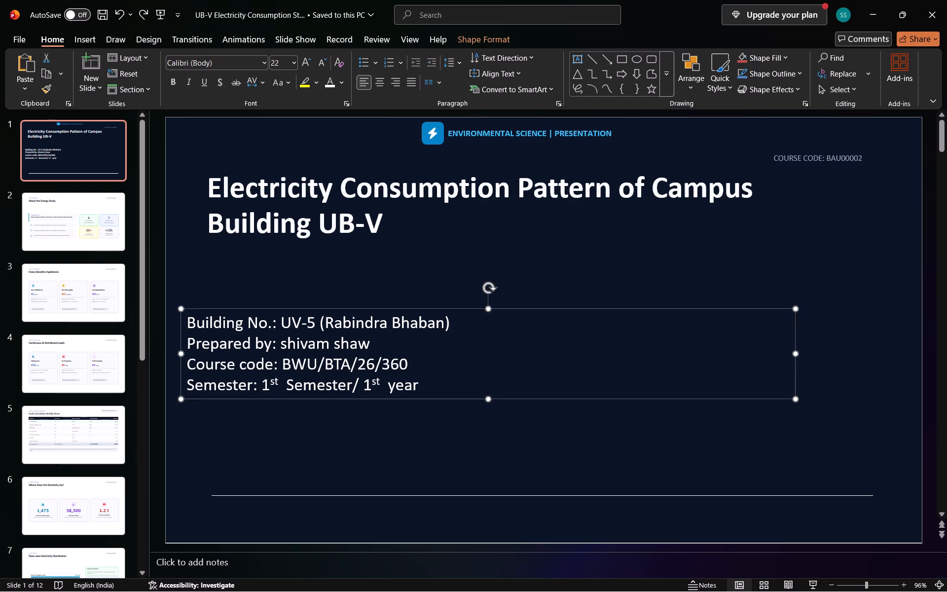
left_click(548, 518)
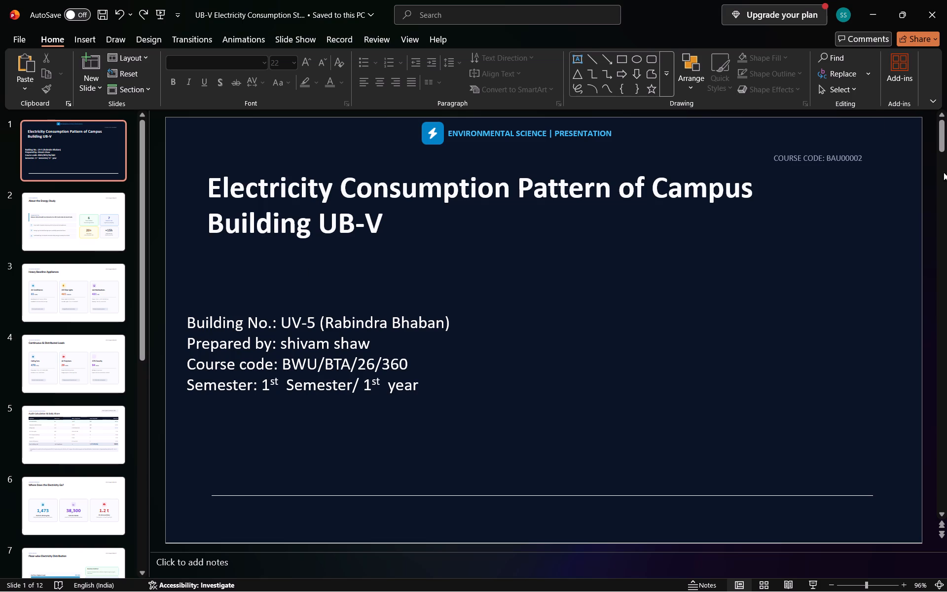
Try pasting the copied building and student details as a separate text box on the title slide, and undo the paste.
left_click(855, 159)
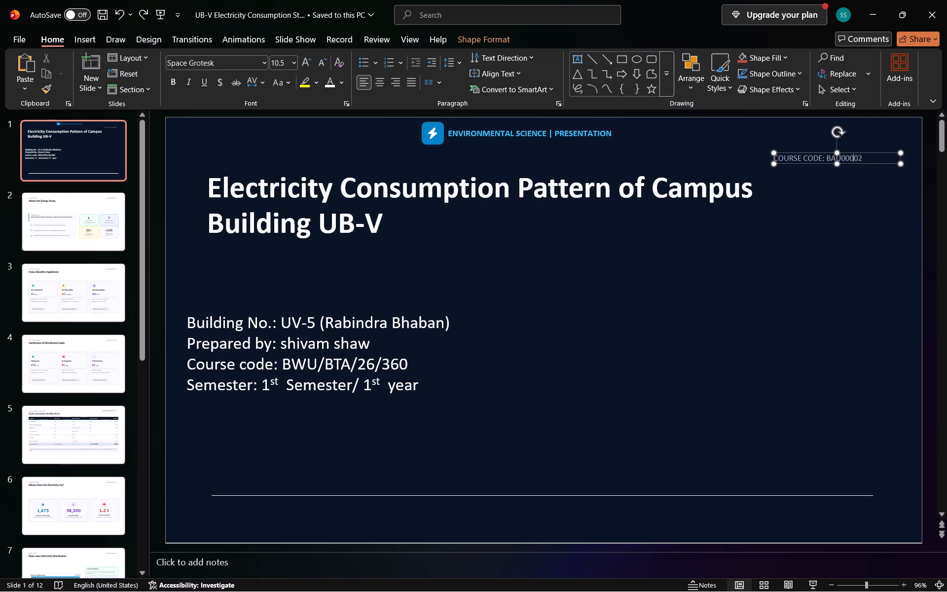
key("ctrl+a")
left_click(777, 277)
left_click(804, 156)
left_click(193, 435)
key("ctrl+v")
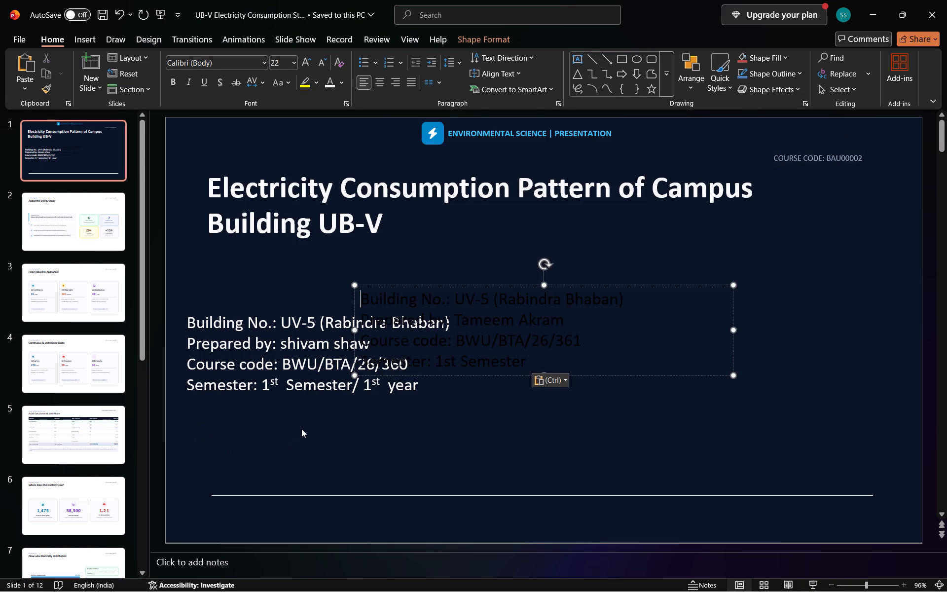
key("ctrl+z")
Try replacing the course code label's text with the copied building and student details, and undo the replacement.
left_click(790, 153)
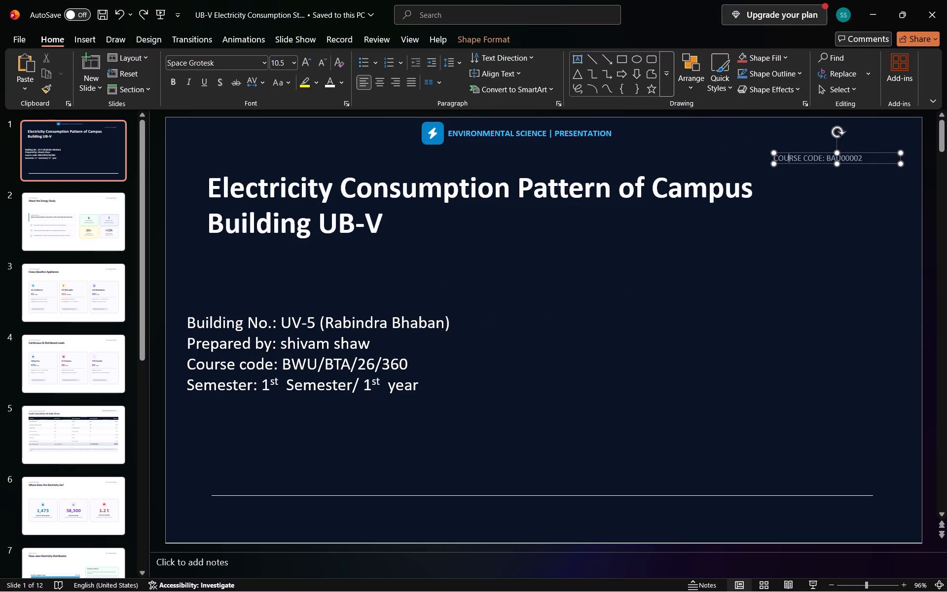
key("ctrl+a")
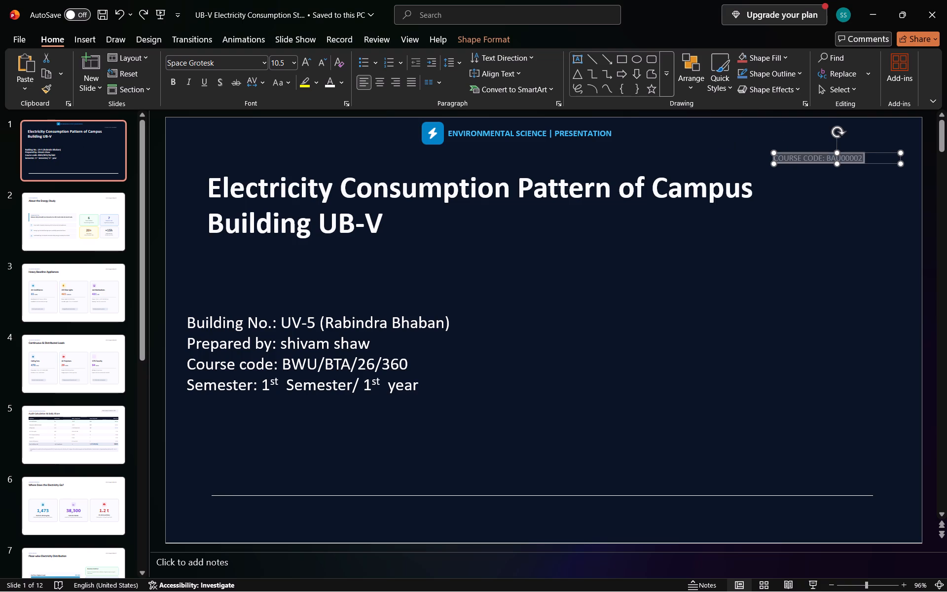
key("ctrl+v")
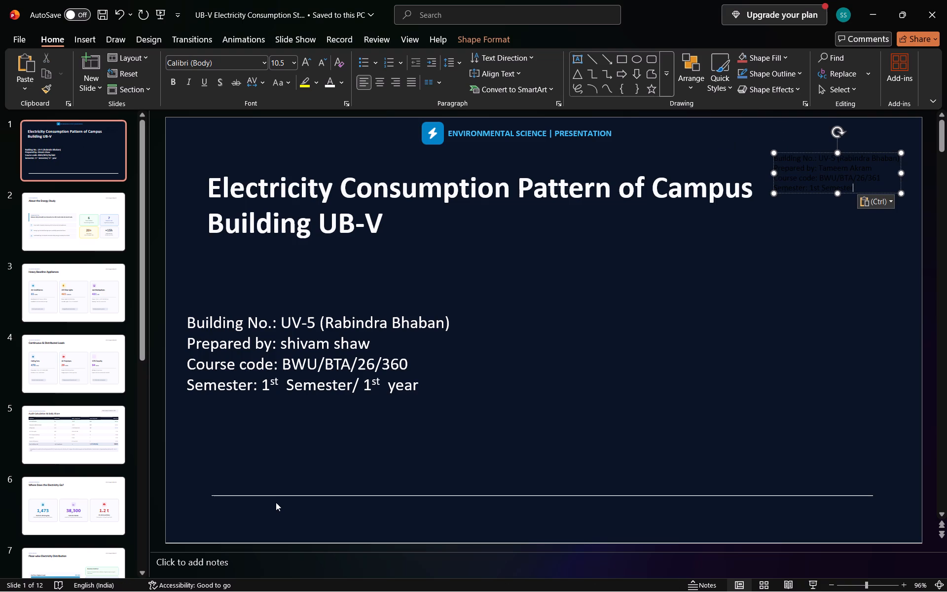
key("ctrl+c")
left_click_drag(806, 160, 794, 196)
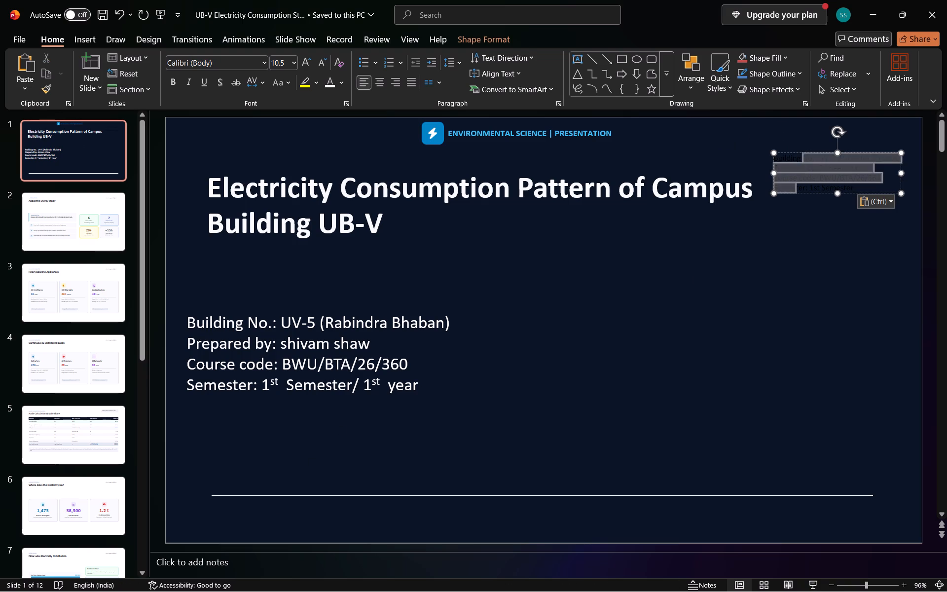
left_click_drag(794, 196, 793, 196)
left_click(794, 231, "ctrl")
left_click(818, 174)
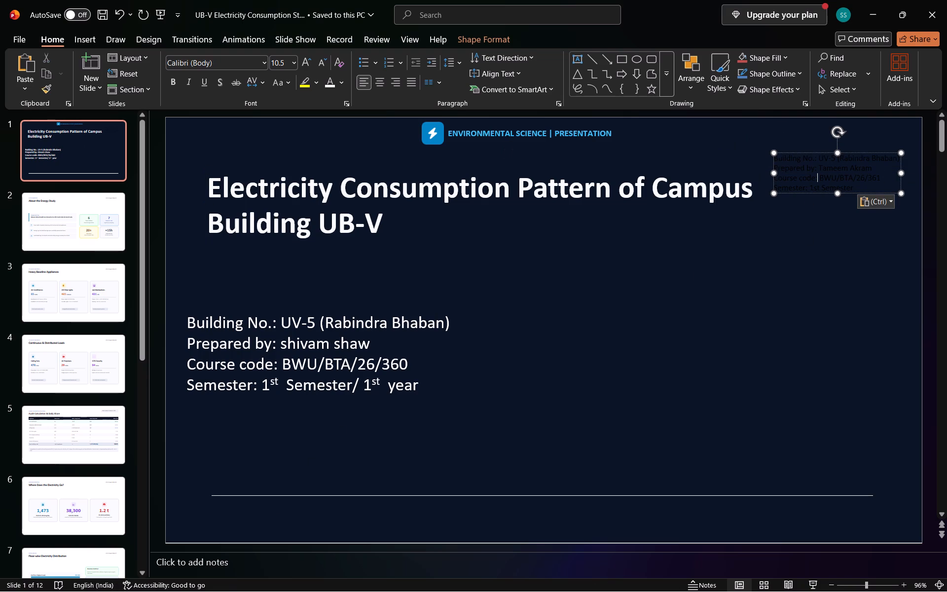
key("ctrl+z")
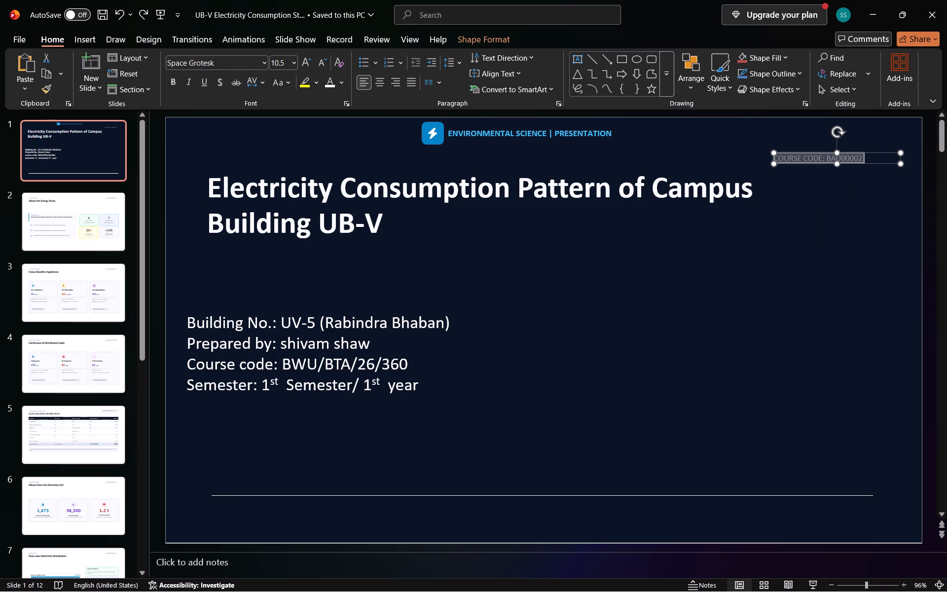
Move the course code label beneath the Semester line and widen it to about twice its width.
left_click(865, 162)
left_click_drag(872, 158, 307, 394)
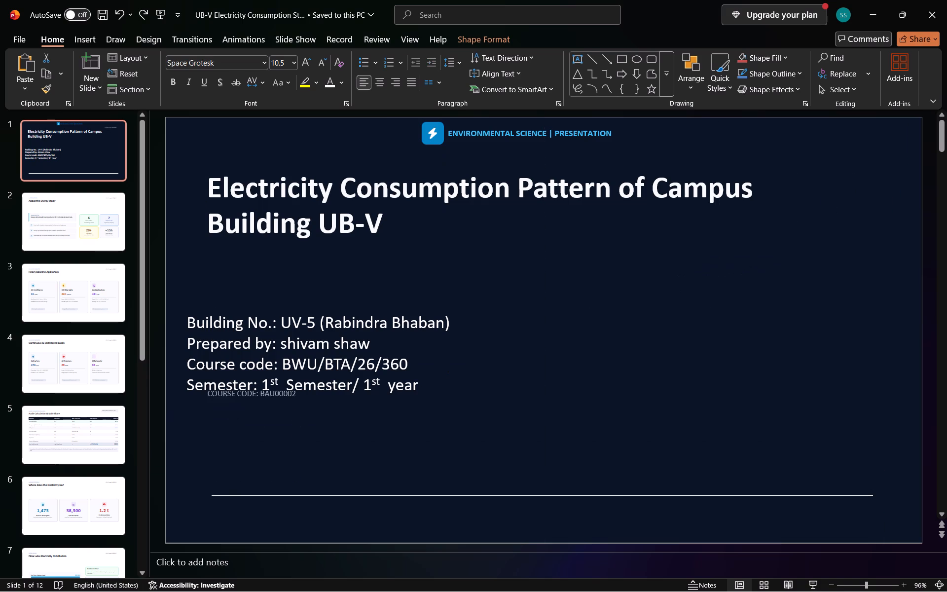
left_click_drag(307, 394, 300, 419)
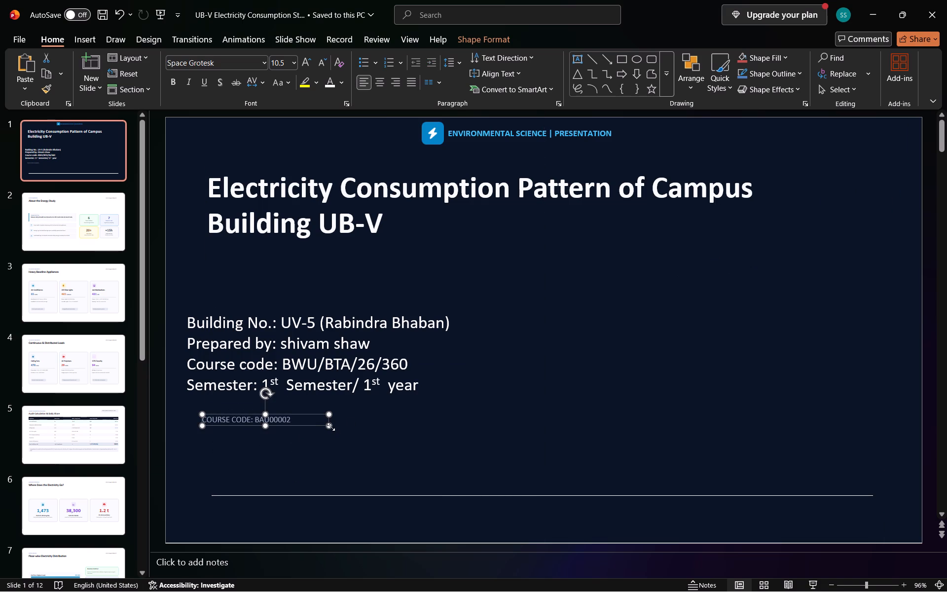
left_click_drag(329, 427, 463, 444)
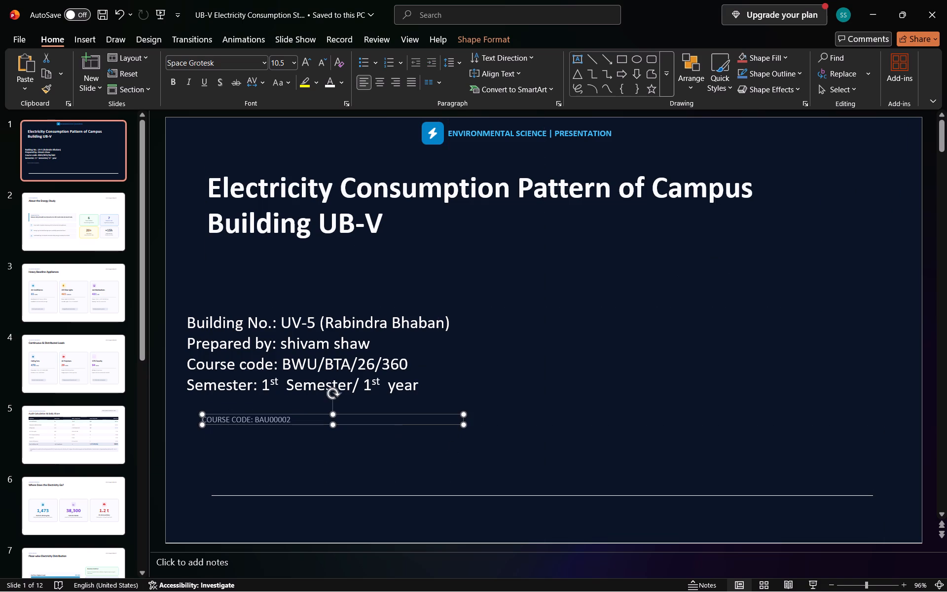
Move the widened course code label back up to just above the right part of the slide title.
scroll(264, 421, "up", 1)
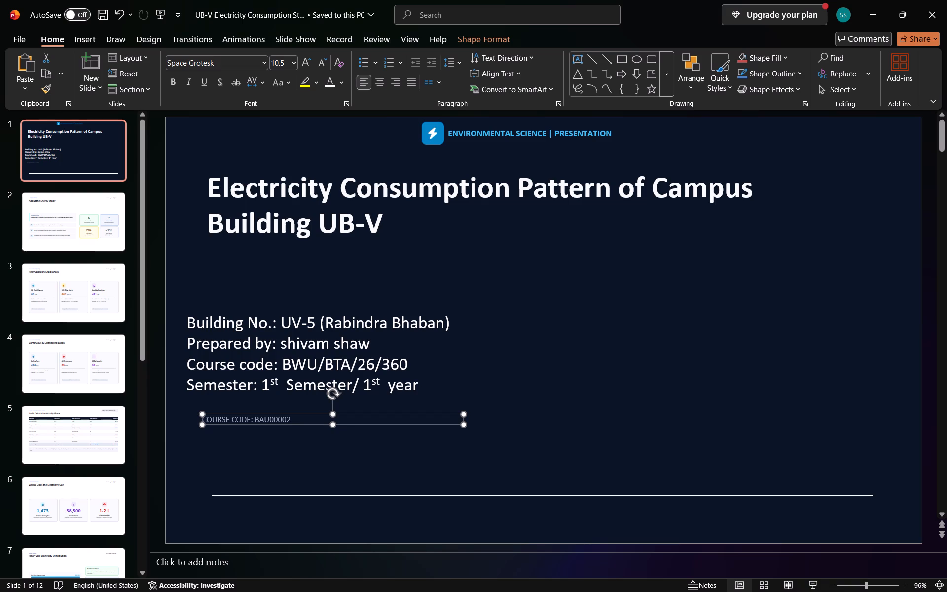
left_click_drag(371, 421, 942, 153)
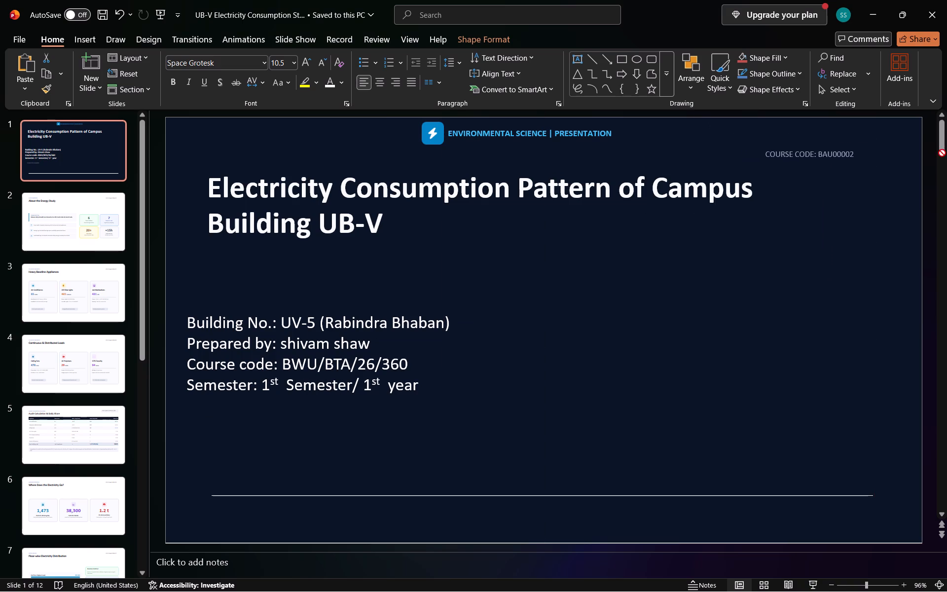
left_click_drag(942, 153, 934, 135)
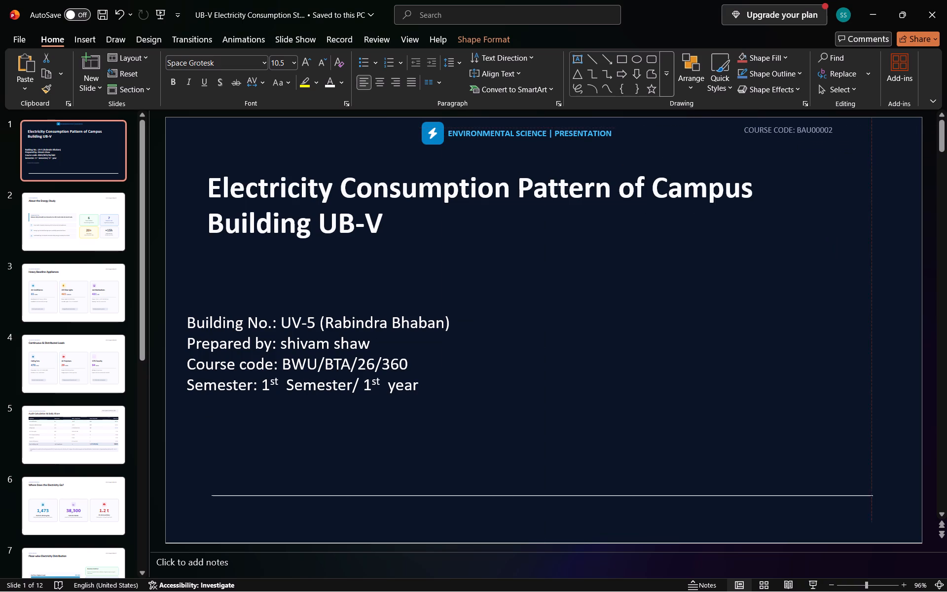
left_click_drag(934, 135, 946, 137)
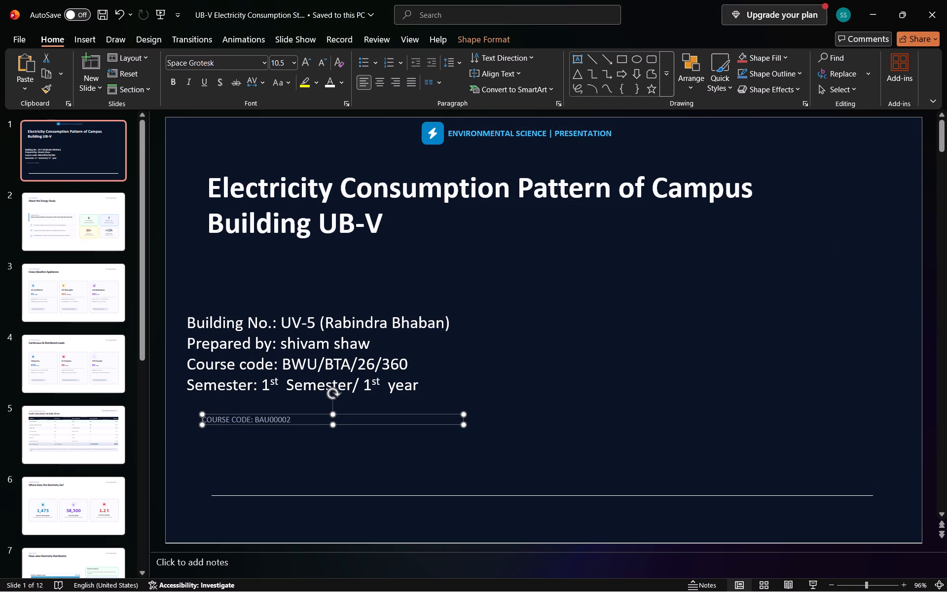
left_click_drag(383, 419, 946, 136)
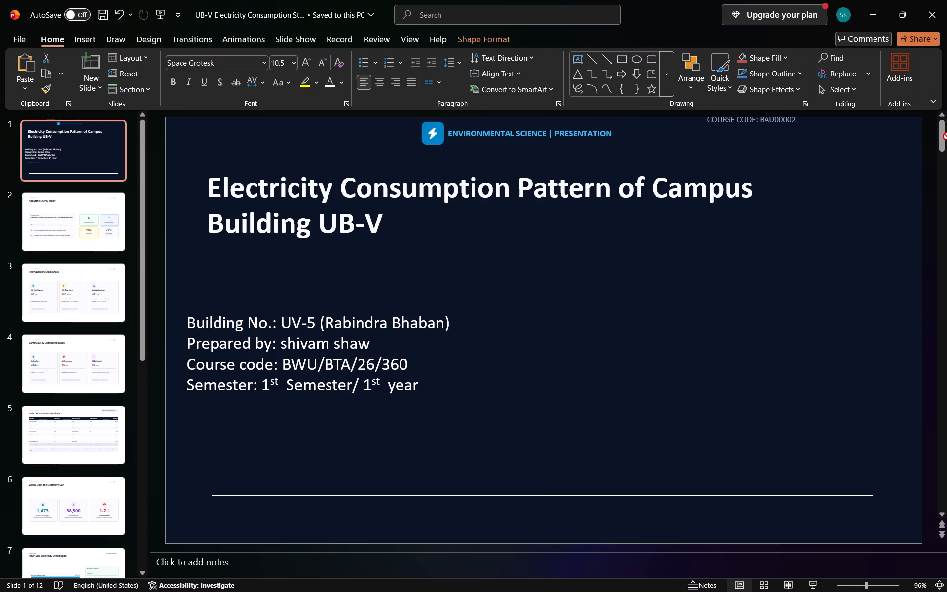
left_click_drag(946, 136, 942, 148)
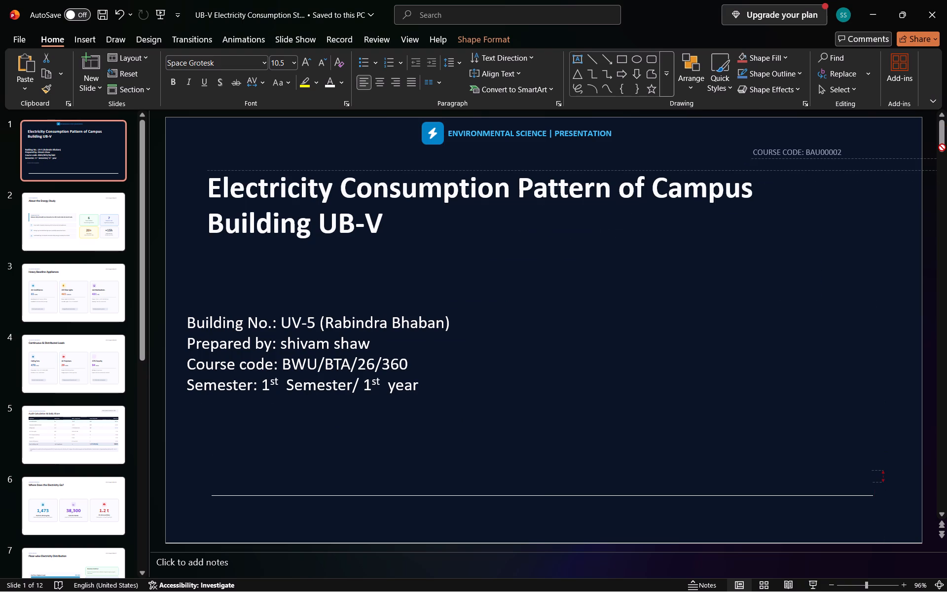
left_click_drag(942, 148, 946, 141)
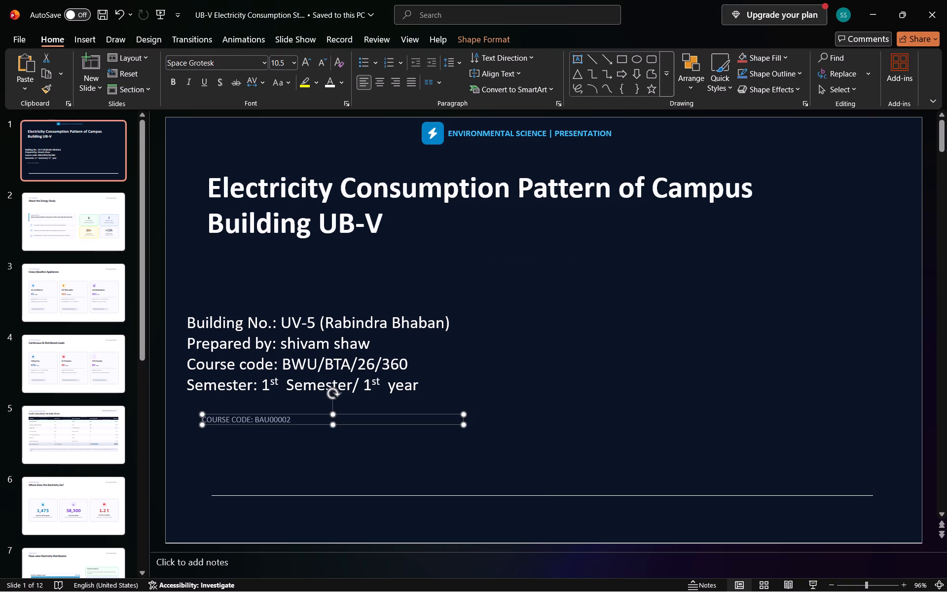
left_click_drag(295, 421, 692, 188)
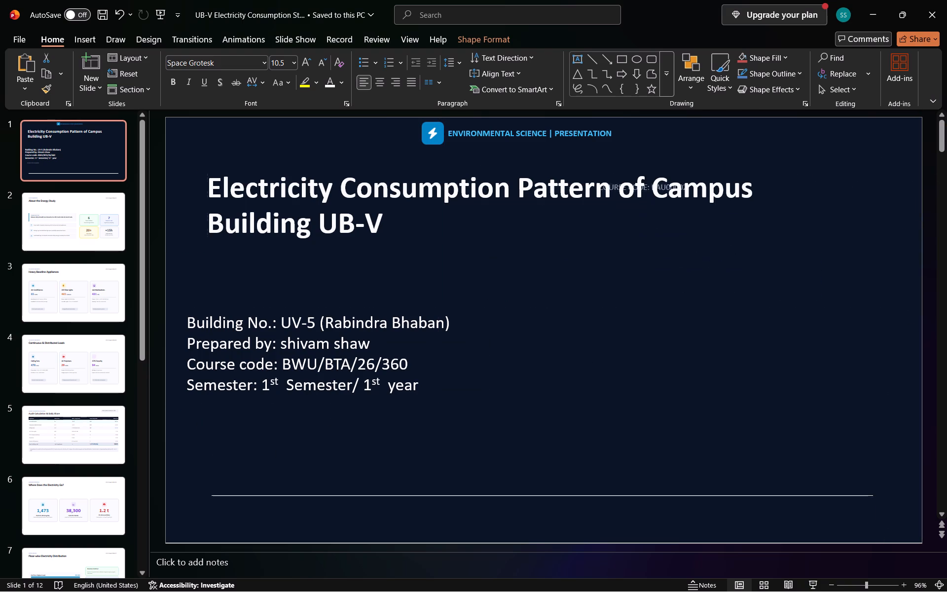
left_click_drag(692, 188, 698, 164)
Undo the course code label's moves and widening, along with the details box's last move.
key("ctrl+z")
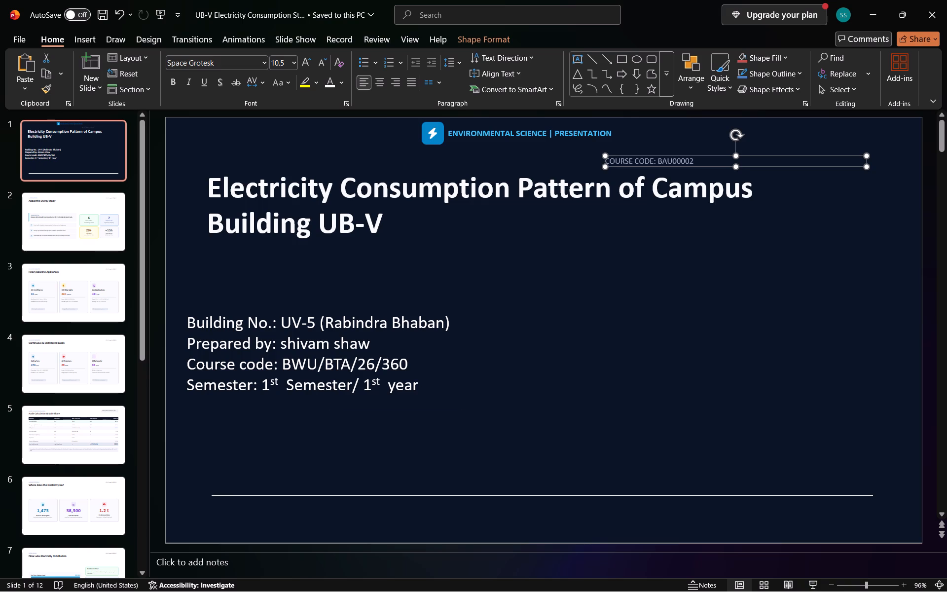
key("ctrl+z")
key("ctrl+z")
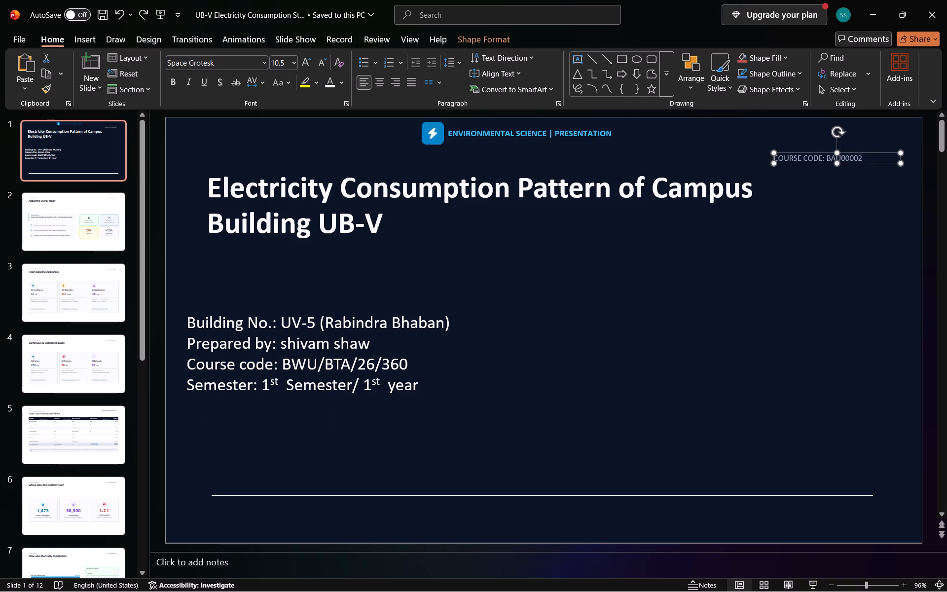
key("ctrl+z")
Move the details box down and slightly right, leaving a gap beneath the title and roughly lining up their left edges.
left_click(596, 359)
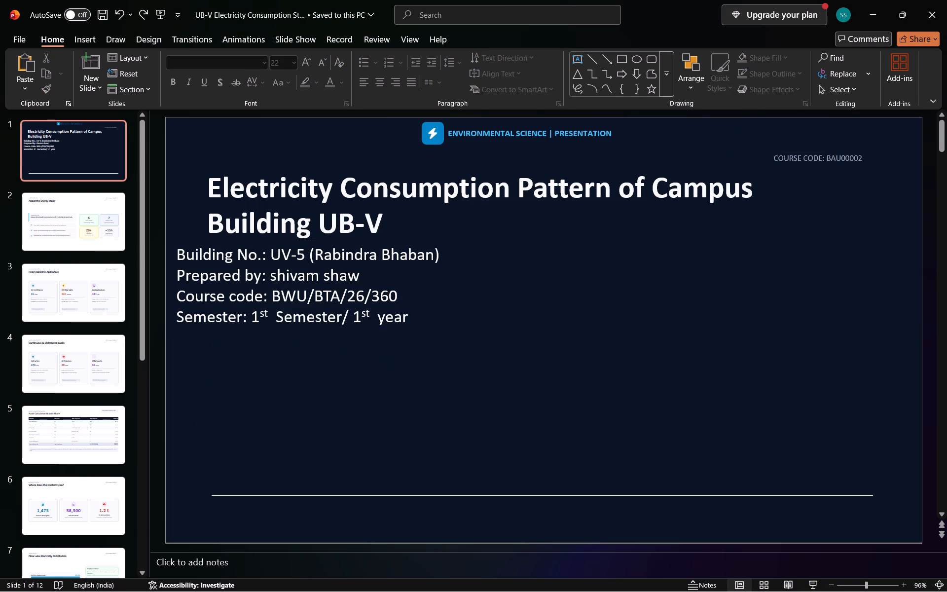
left_click(307, 295)
left_click_drag(720, 305, 744, 361)
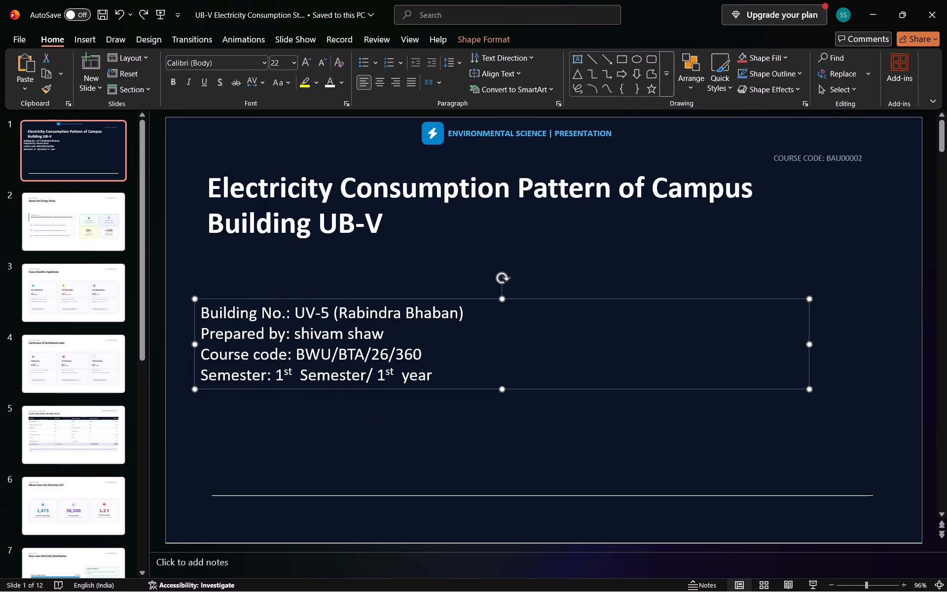
left_click(597, 452)
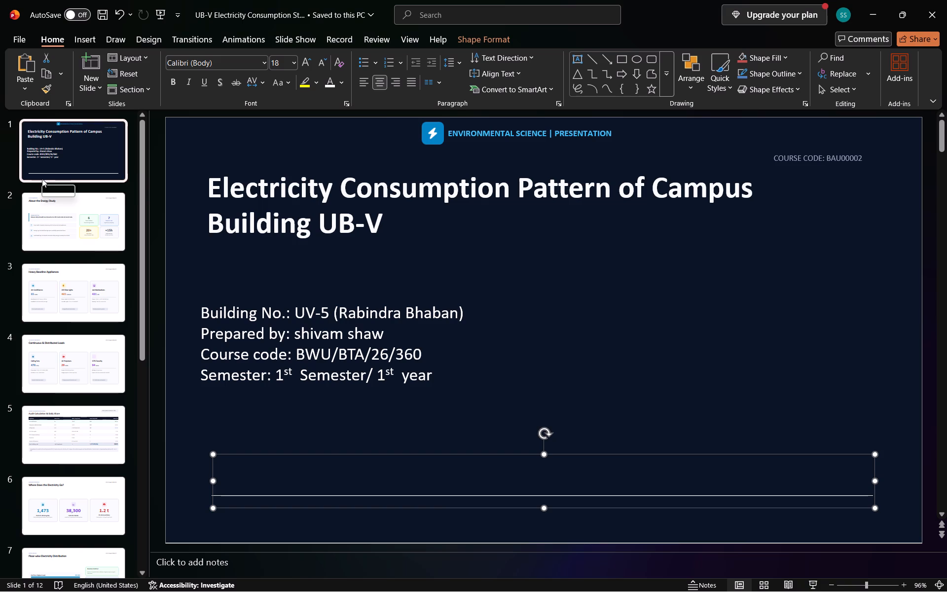
Clear the "AUDIT FRAMEWORK" label text above the title on slide 2.
left_click(111, 222)
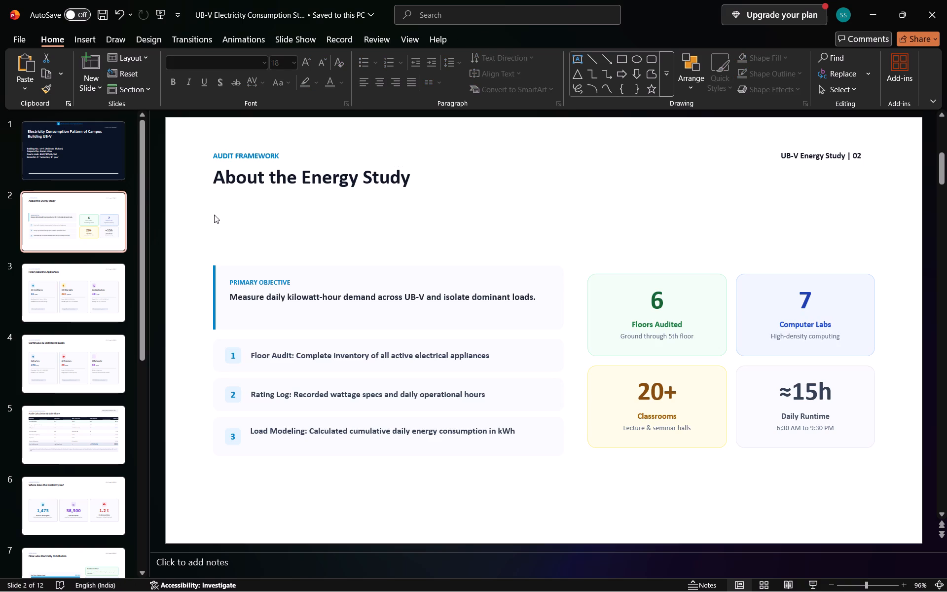
left_click(222, 155)
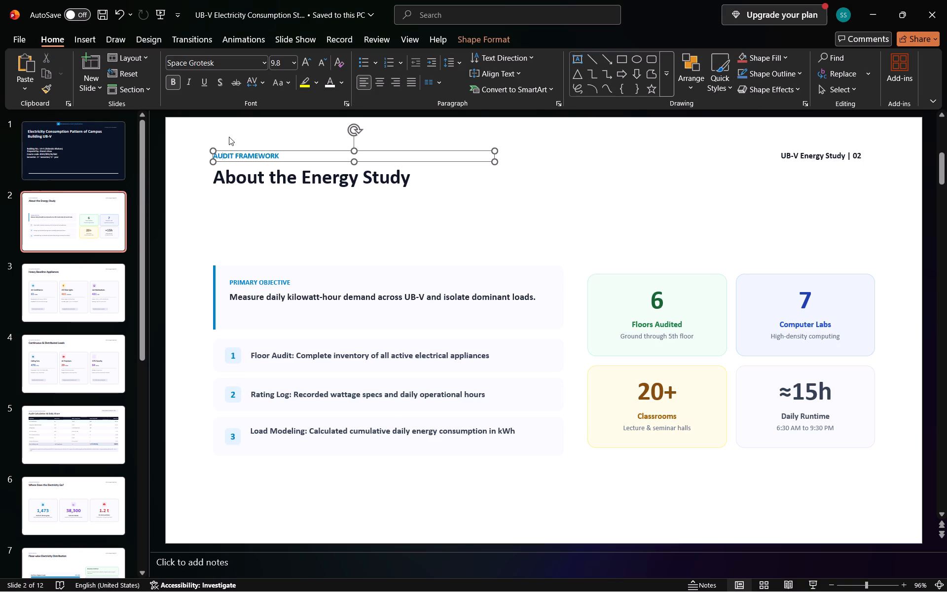
key("ctrl+a")
key("space")
Move slide 2's "About the Energy Study" title up and slightly left into the cleared label's space.
left_click(299, 189)
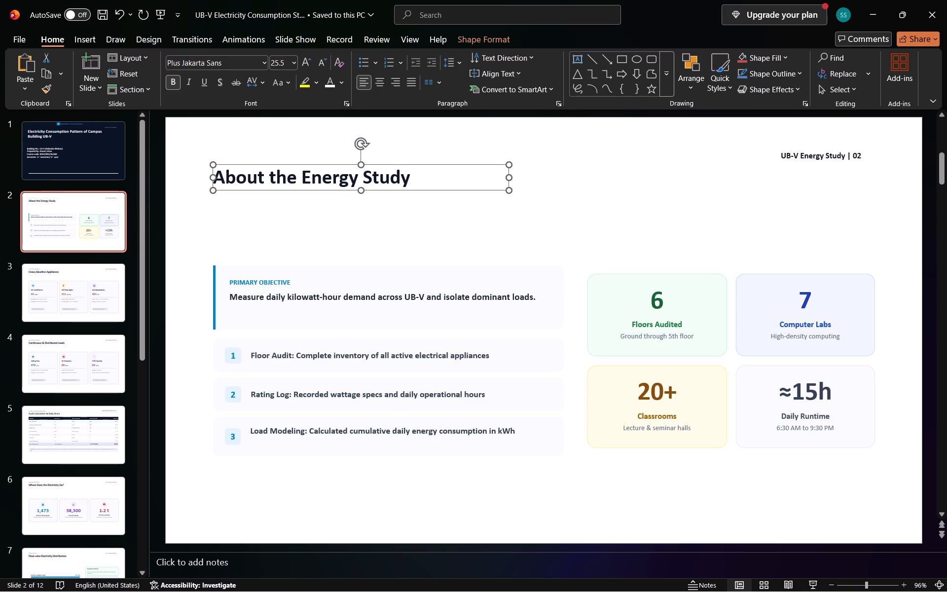
left_click_drag(301, 189, 287, 173)
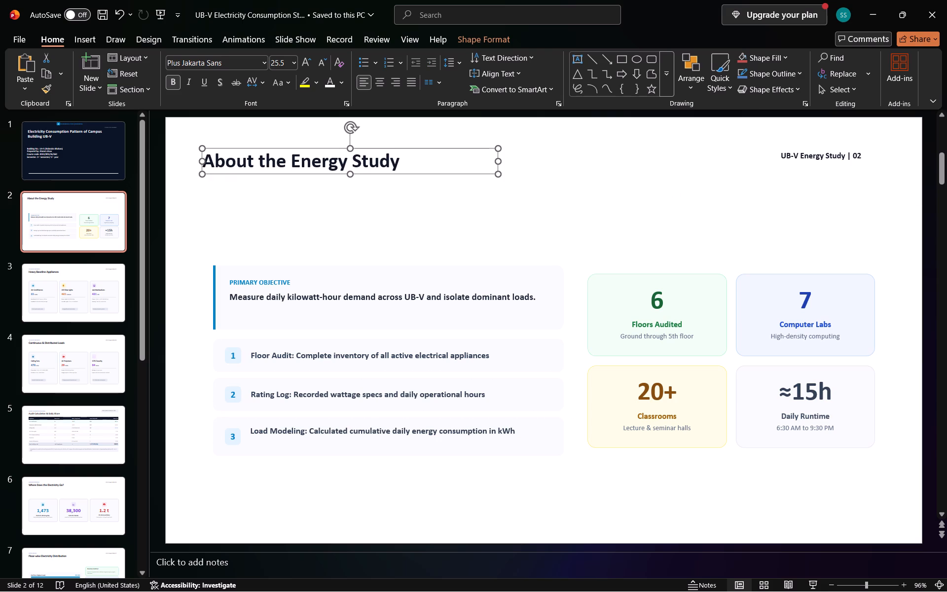
left_click(391, 312)
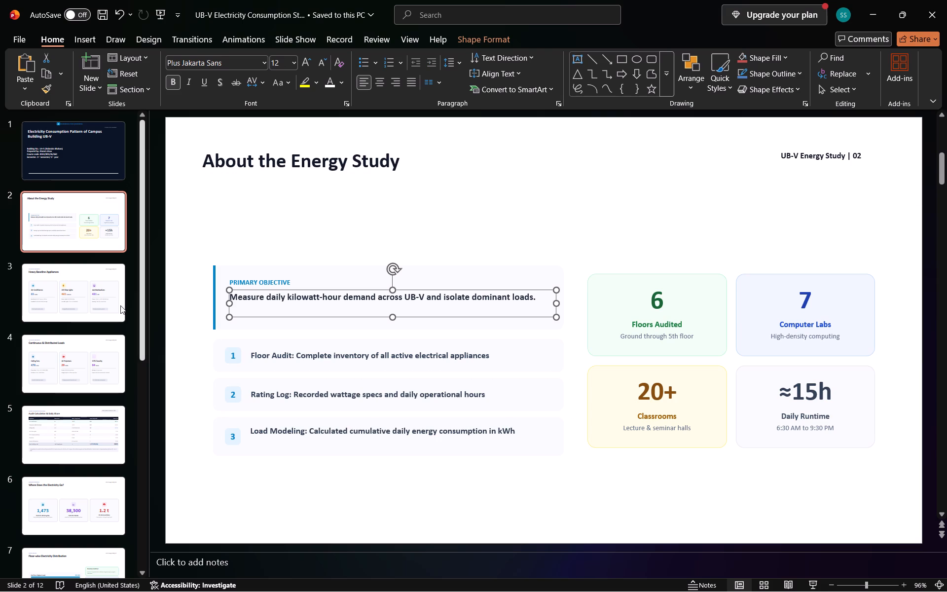
Look through slides 3 to 6, examining their headings and layout.
left_click(81, 299)
left_click(107, 346)
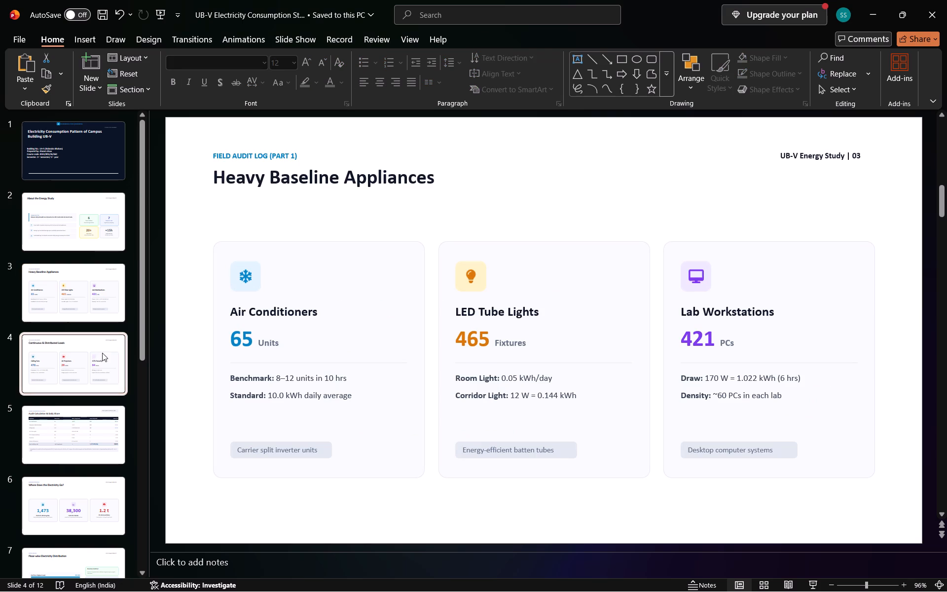
left_click(99, 443)
left_click(80, 476)
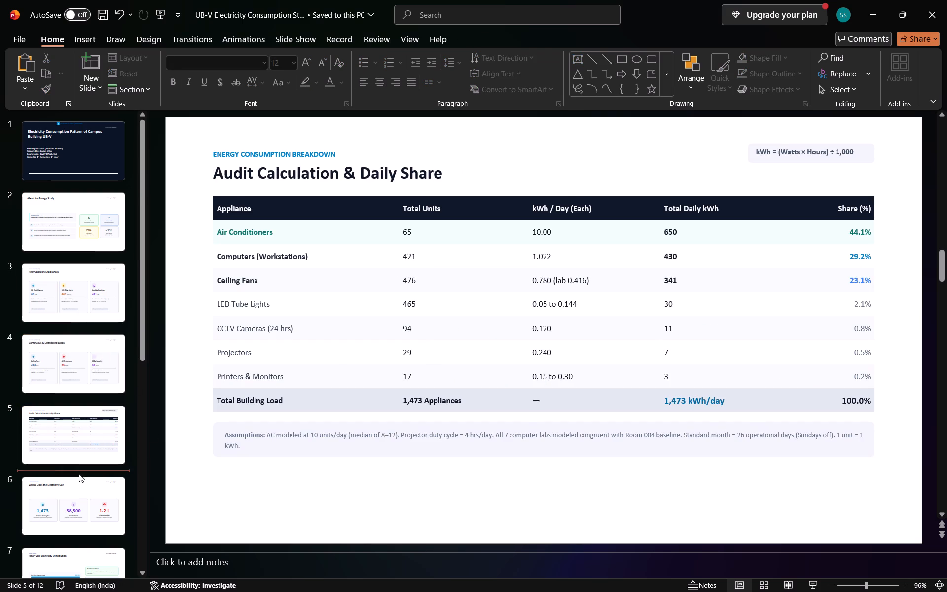
left_click(74, 493)
left_click(72, 524)
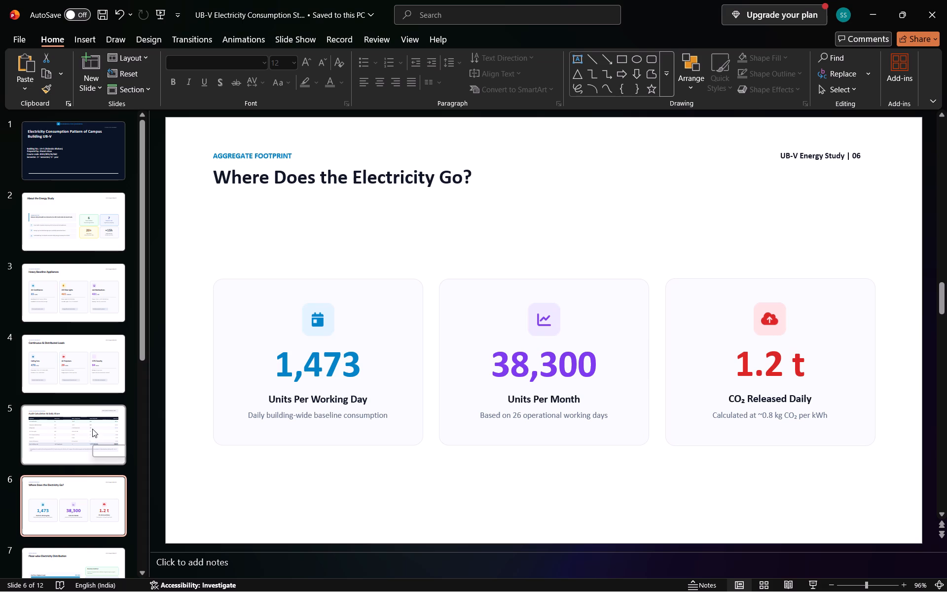
Look back and forth through slides 2 to 6 to decide which content slides to keep.
left_click(628, 223)
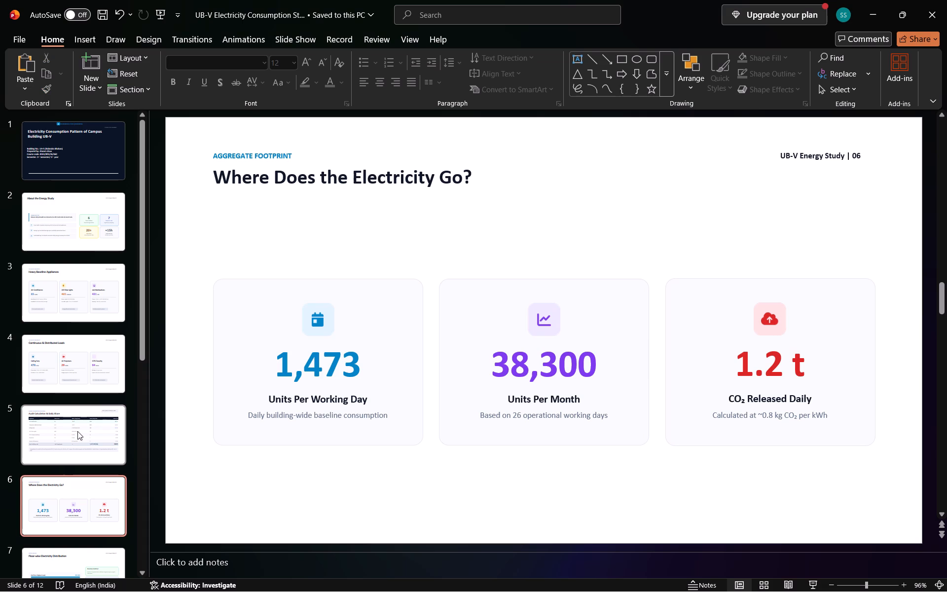
left_click(77, 431)
left_click(68, 370)
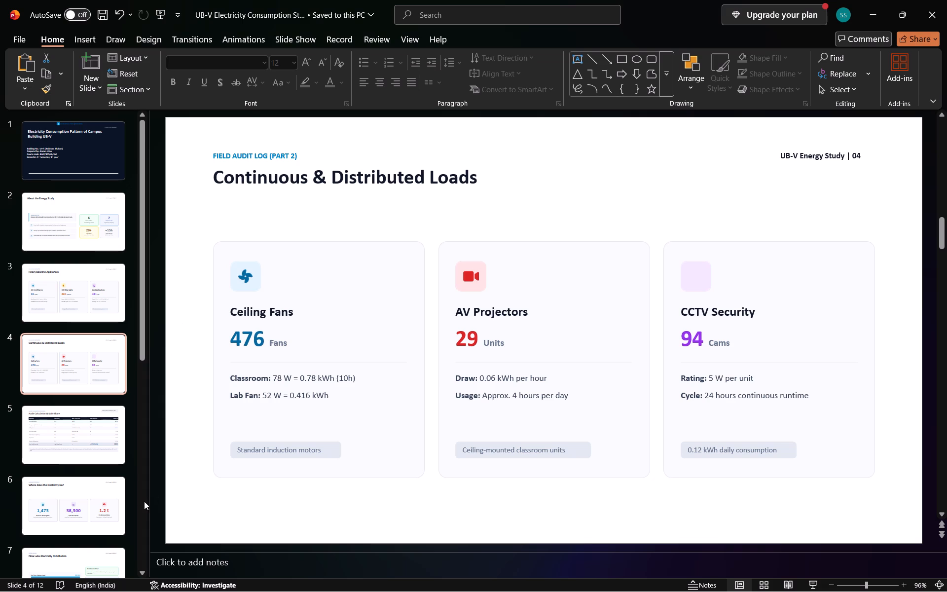
left_click(101, 441)
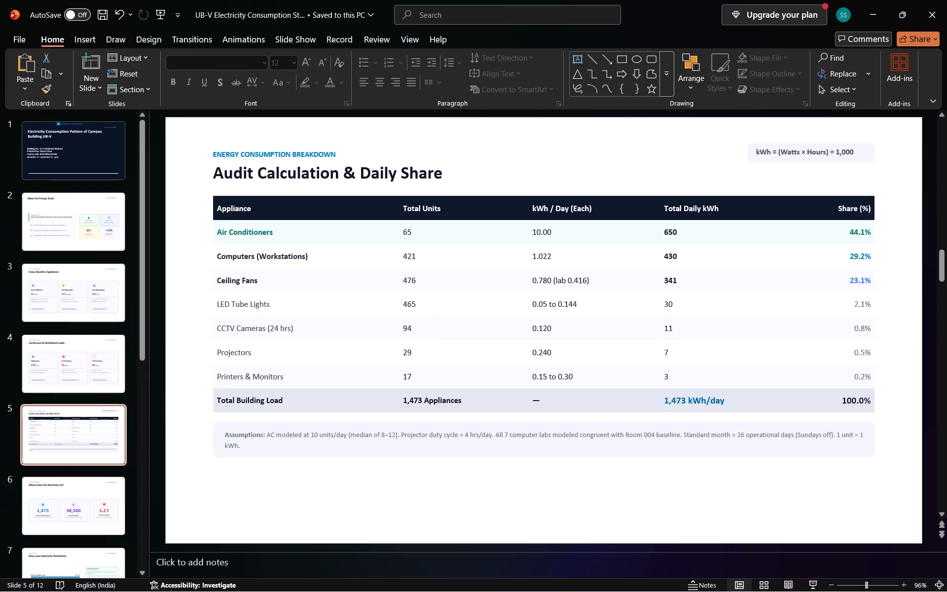
left_click(85, 356)
left_click(92, 290)
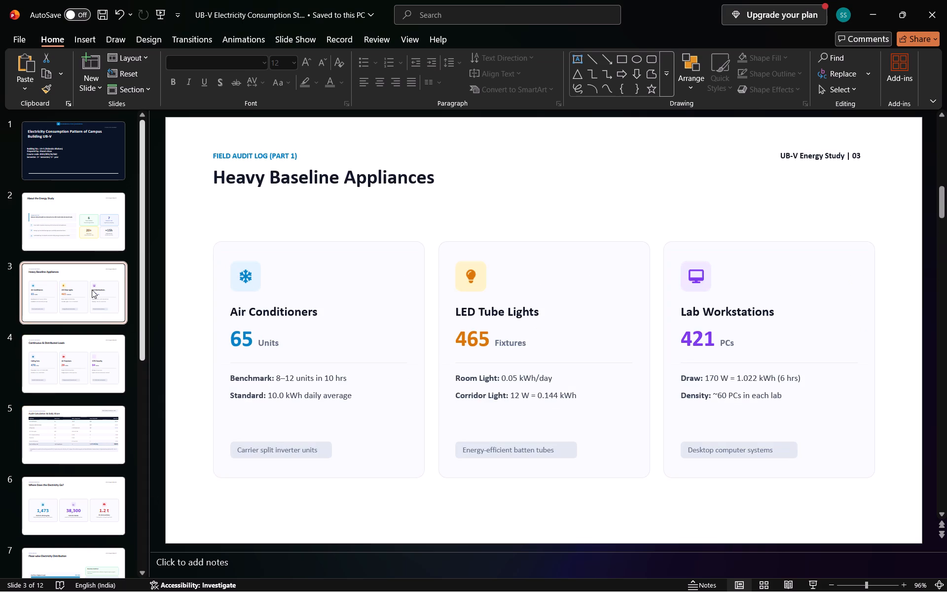
left_click(80, 208)
left_click(75, 276)
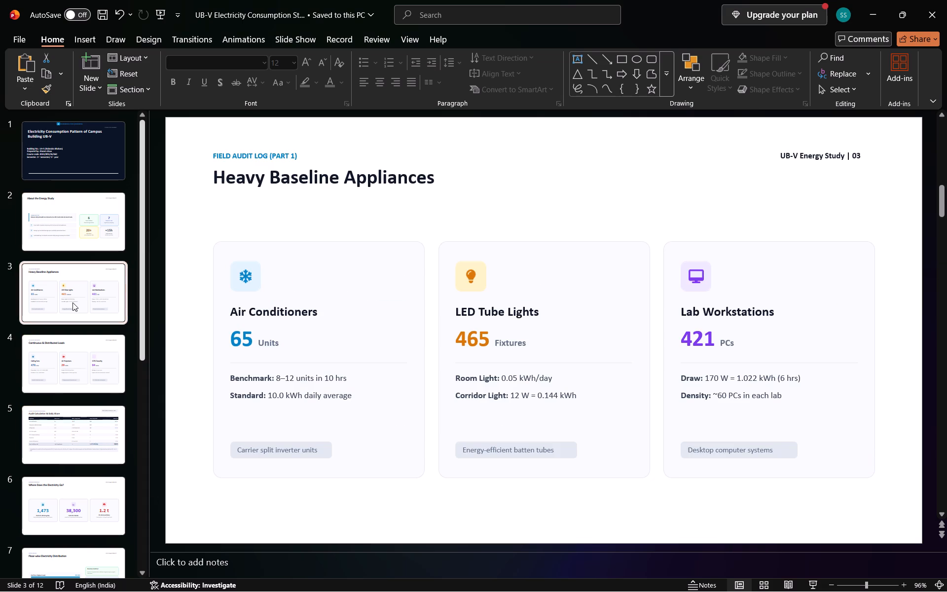
left_click(73, 302)
left_click(72, 350)
left_click(79, 388)
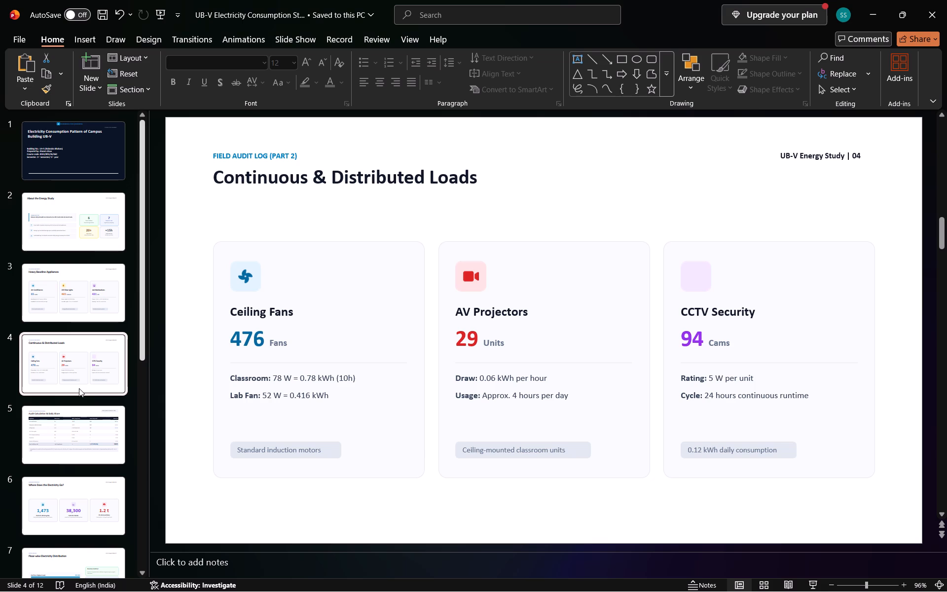
left_click(68, 404)
left_click(62, 431)
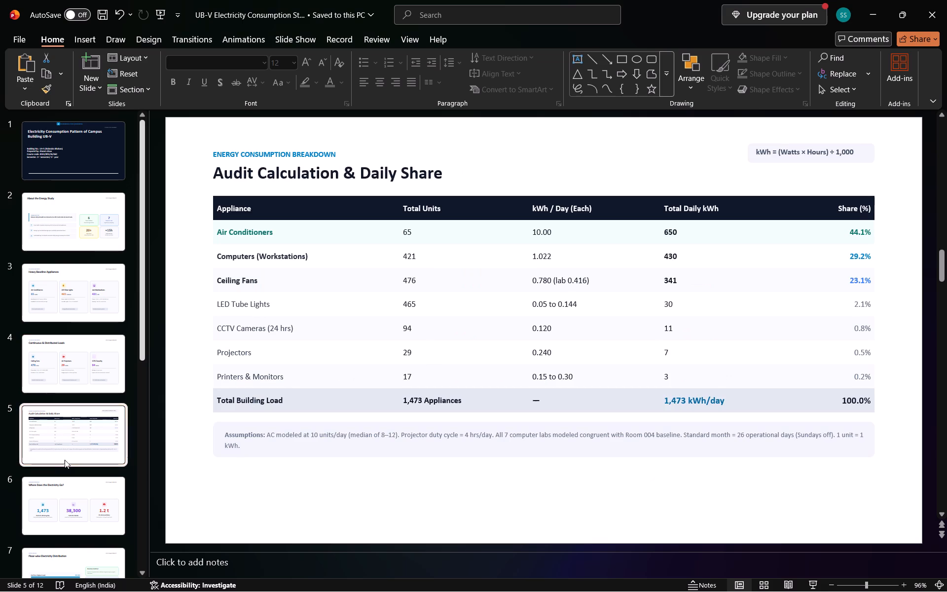
left_click(66, 489)
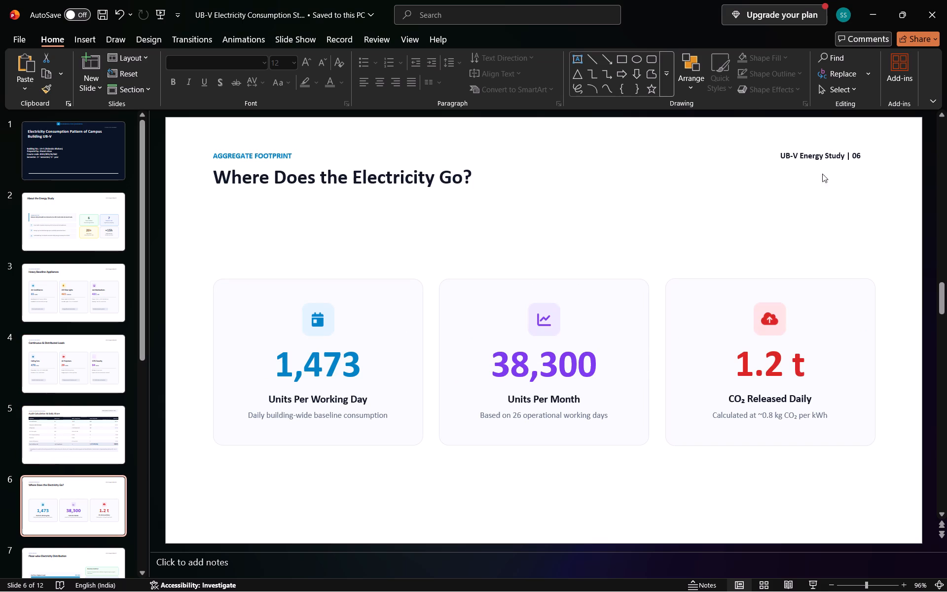
Cut the "Where Does the Electricity Go?" slide from the deck.
right_click(90, 493)
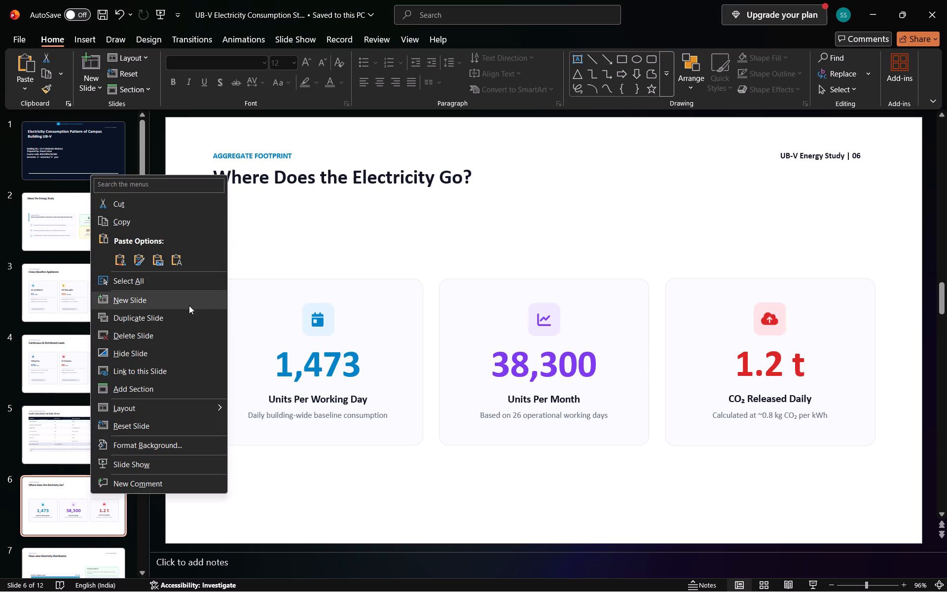
scroll(189, 305, "down", 1)
scroll(169, 432, "down", 1)
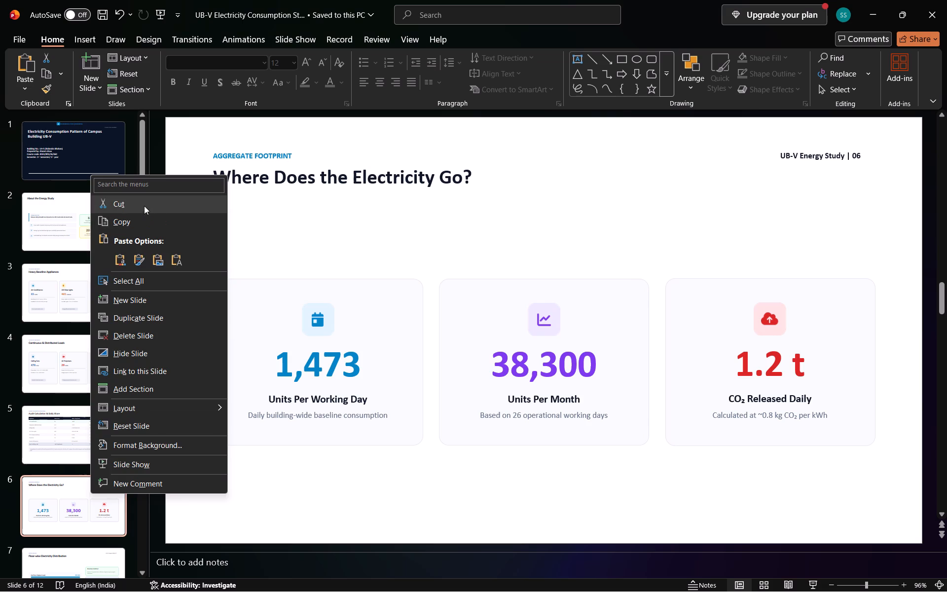
left_click(144, 206)
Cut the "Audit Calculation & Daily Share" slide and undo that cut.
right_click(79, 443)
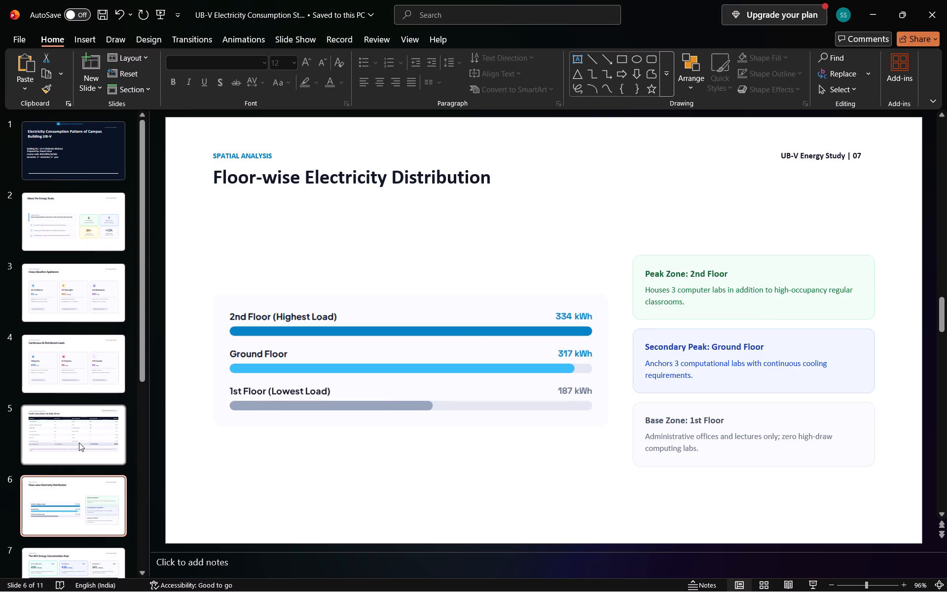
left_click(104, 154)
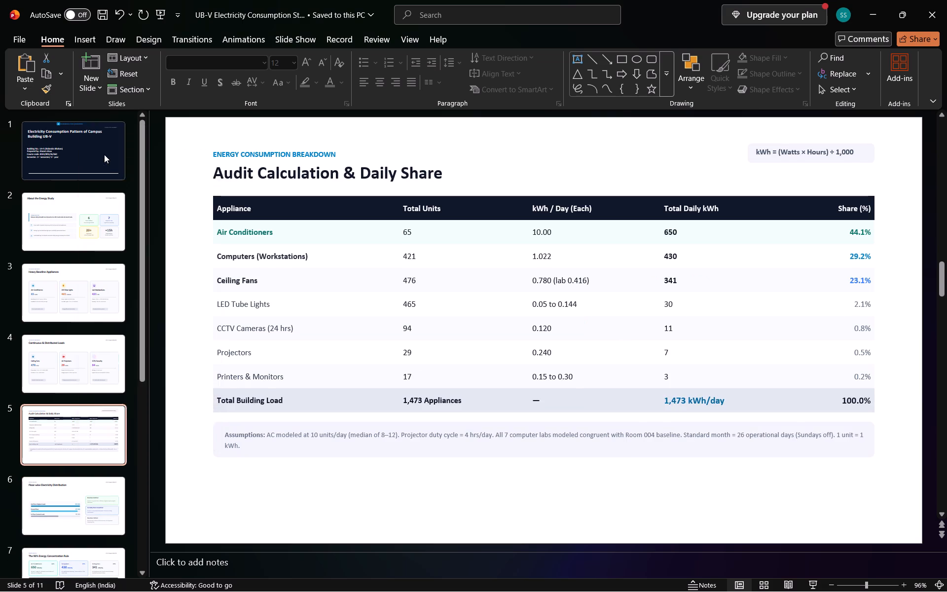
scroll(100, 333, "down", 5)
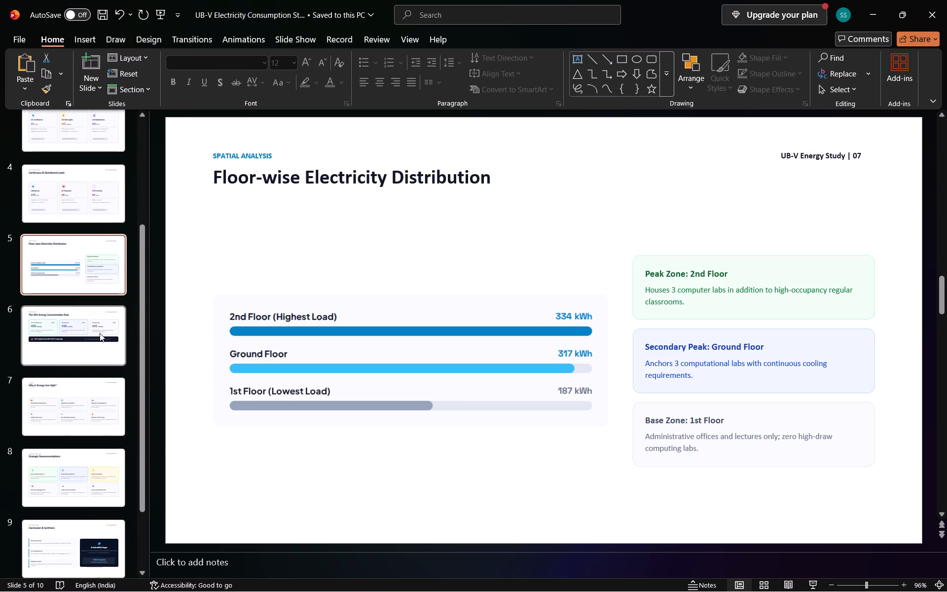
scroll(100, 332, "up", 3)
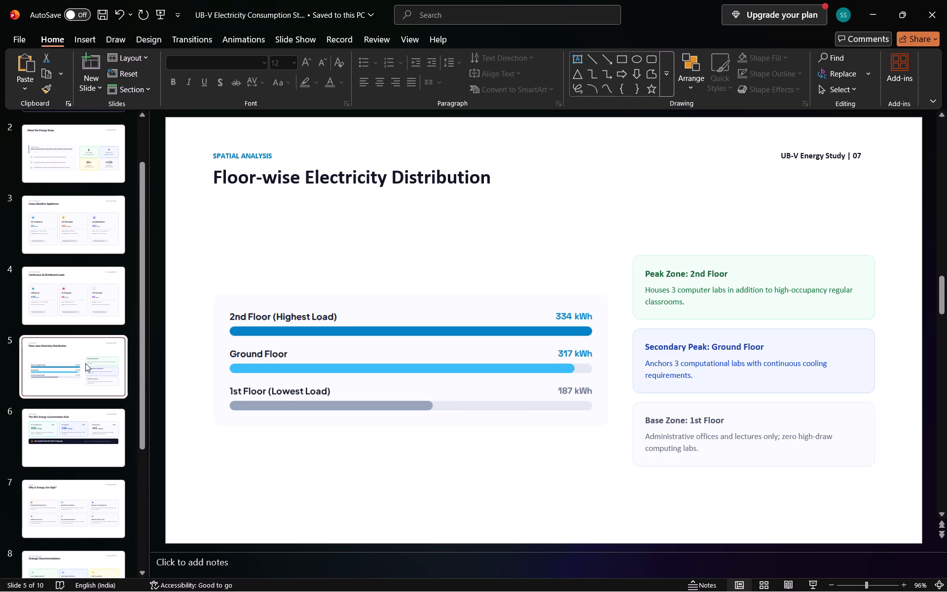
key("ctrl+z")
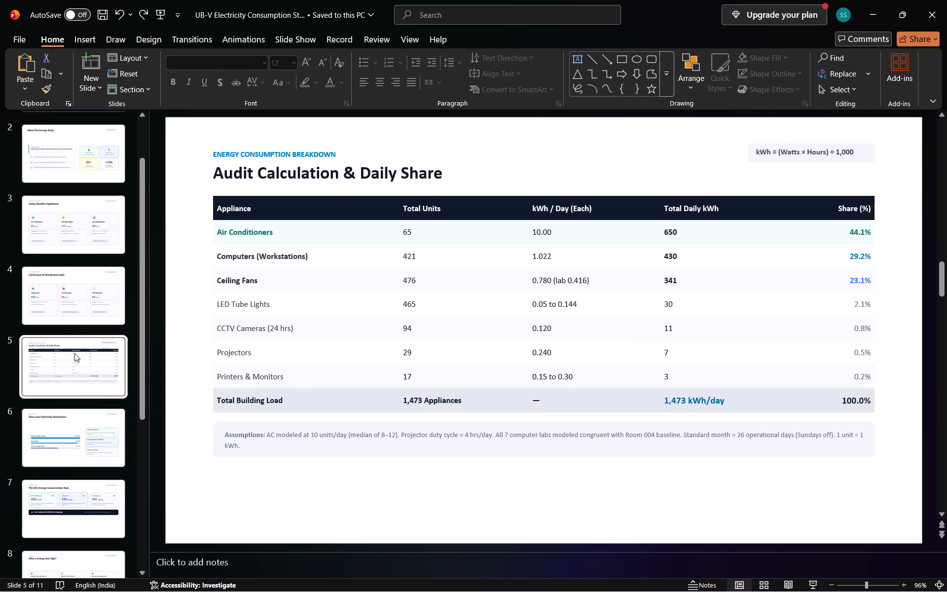
Cut the "Floor-wise Electricity Distribution" slide from the deck.
left_click(77, 423)
right_click(77, 423)
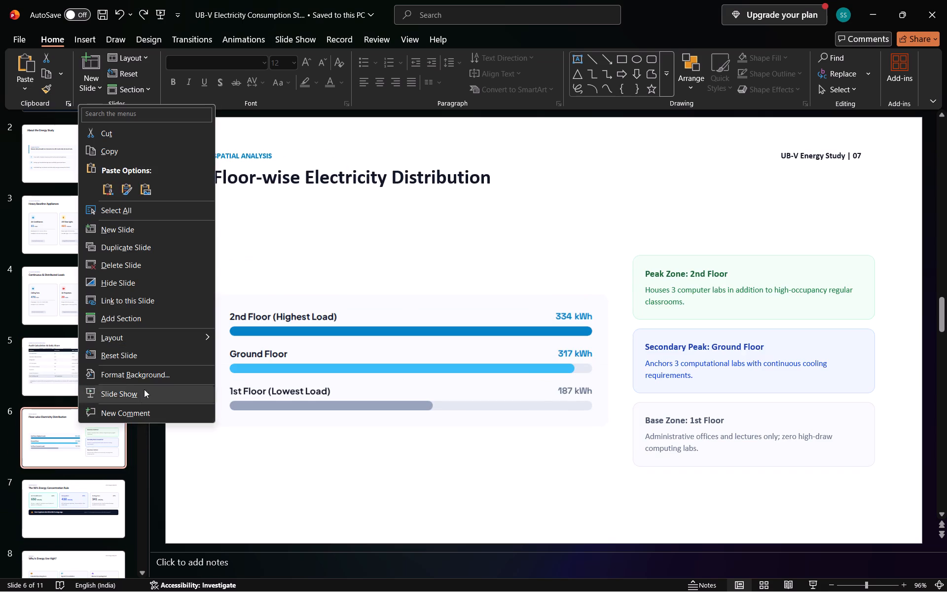
left_click(154, 130)
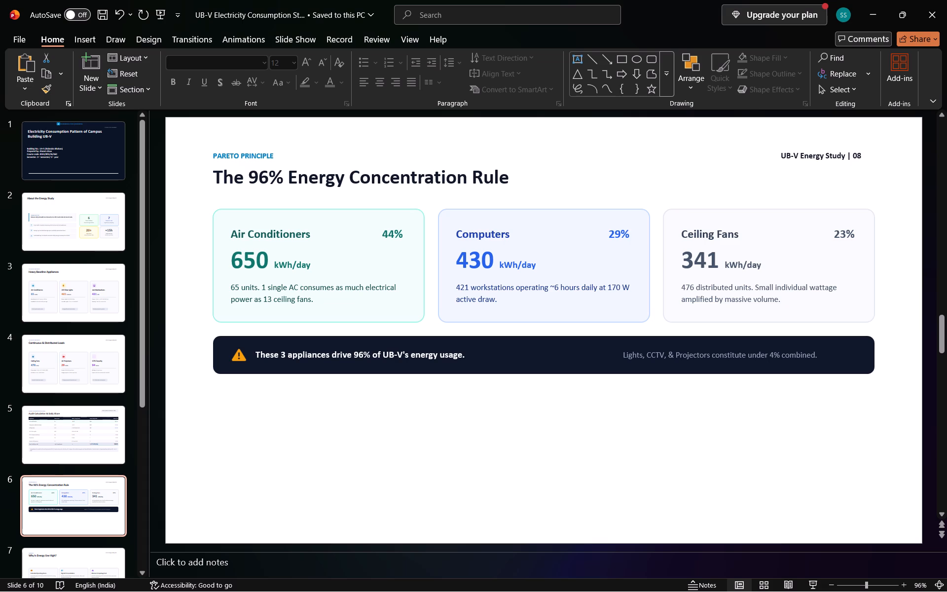
Cut the "Conclusion & Synthesis" slide that comes just before the closing Thank You slide.
scroll(92, 519, "down", 1)
left_click(91, 534)
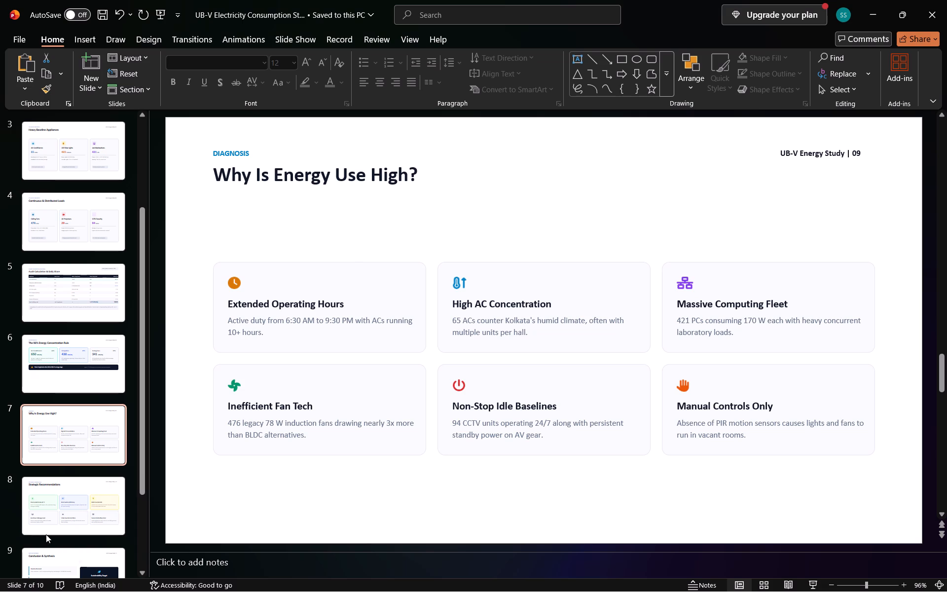
left_click(71, 516)
scroll(94, 459, "down", 2)
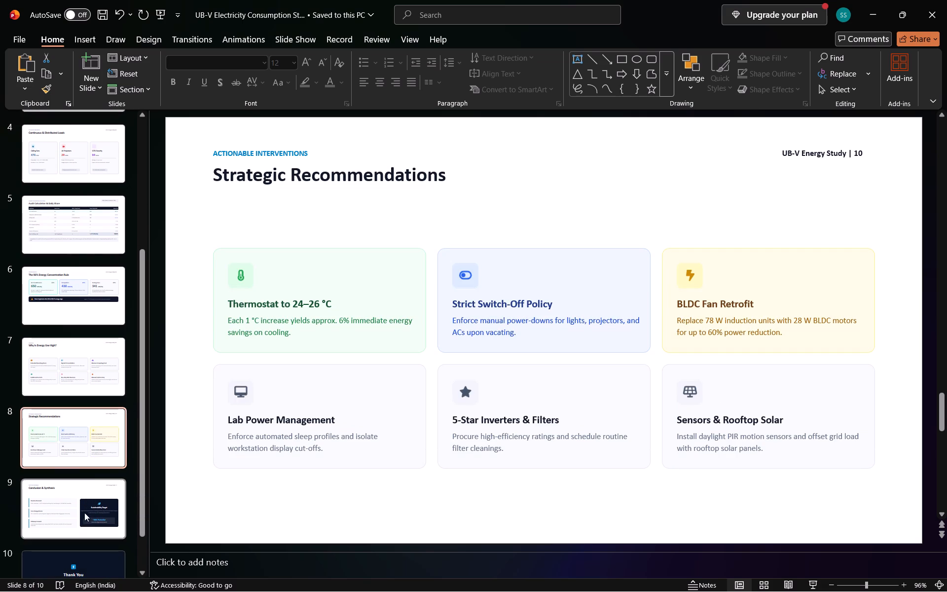
left_click_drag(83, 505, 81, 510)
left_click(79, 501)
scroll(100, 473, "down", 2)
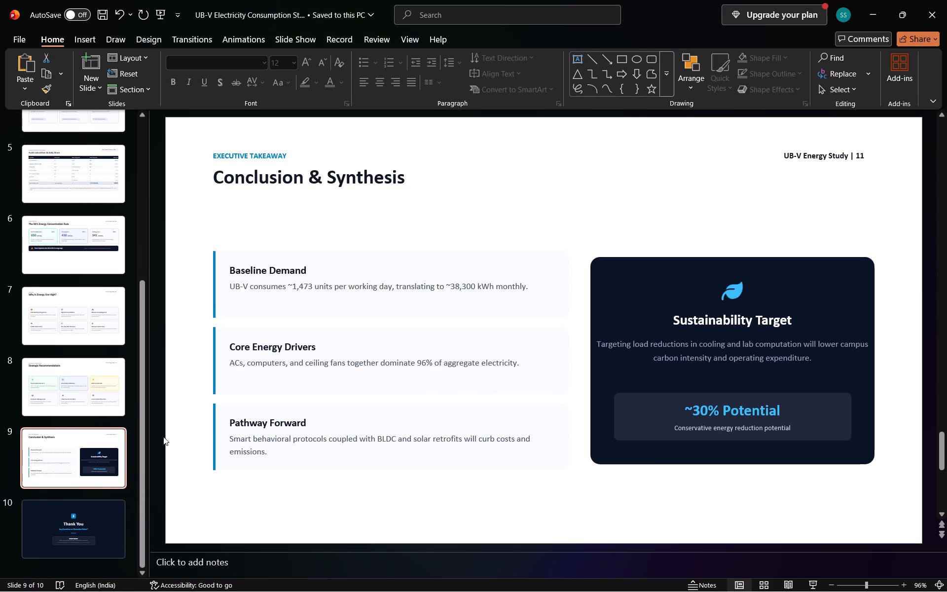
right_click(86, 458)
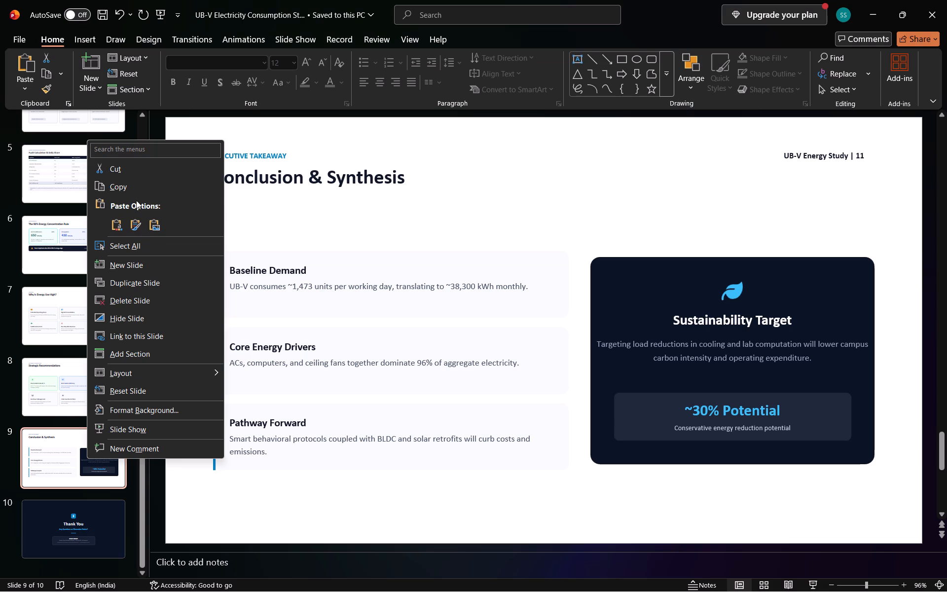
left_click(125, 168)
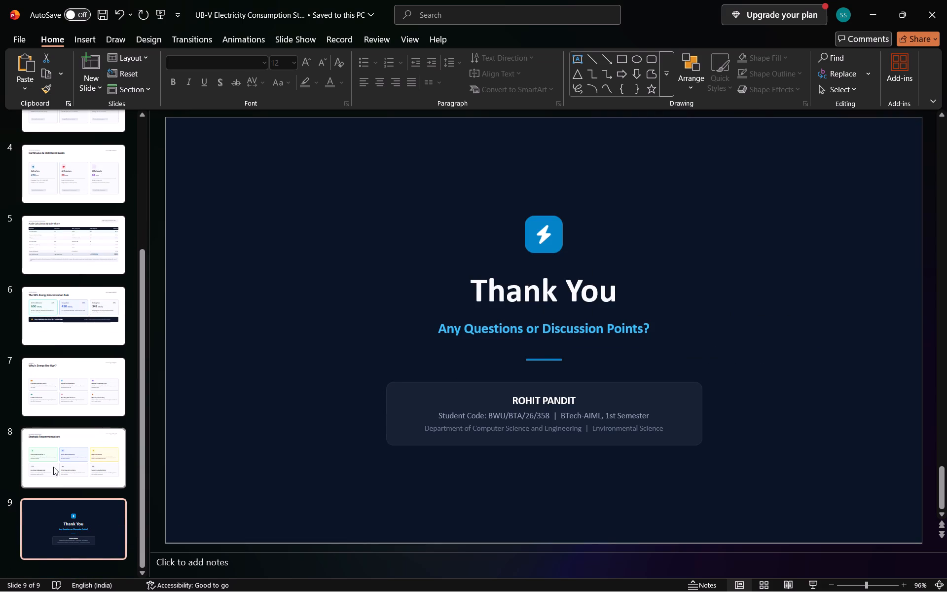
Clear the "Any Questions or Discussion Points?" text beneath the Thank You heading on the closing slide.
left_click(498, 330)
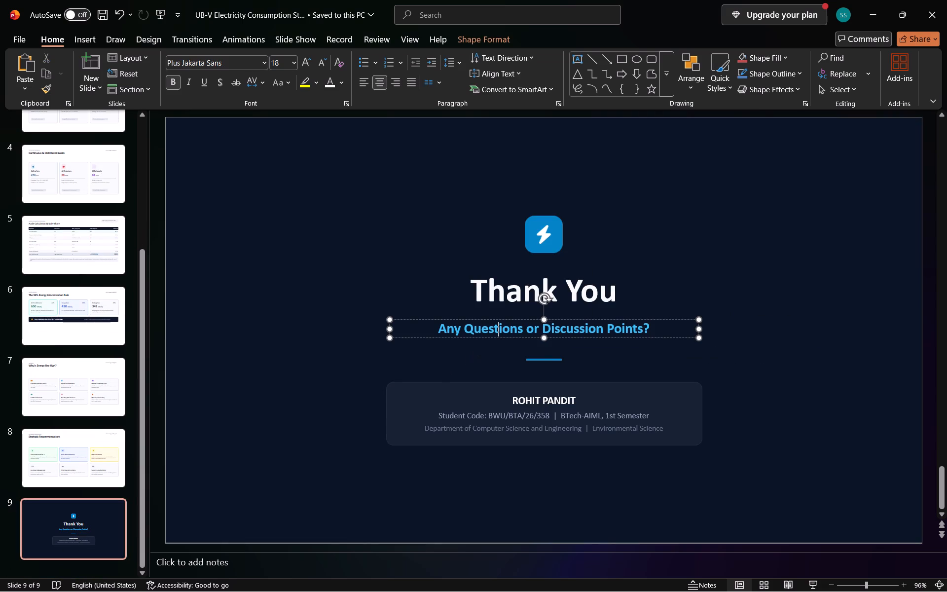
key("ctrl+a")
key("ctrl+s")
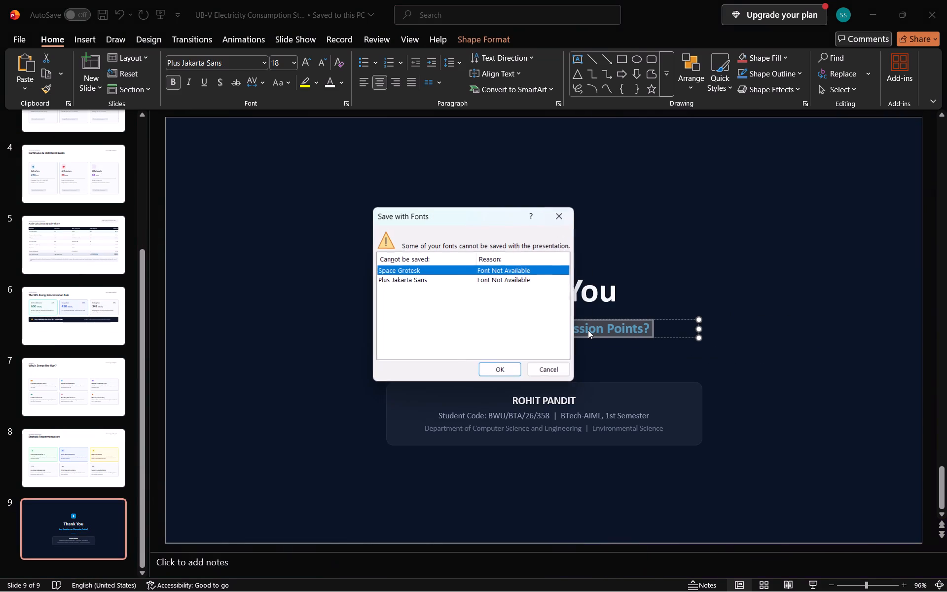
left_click(548, 219)
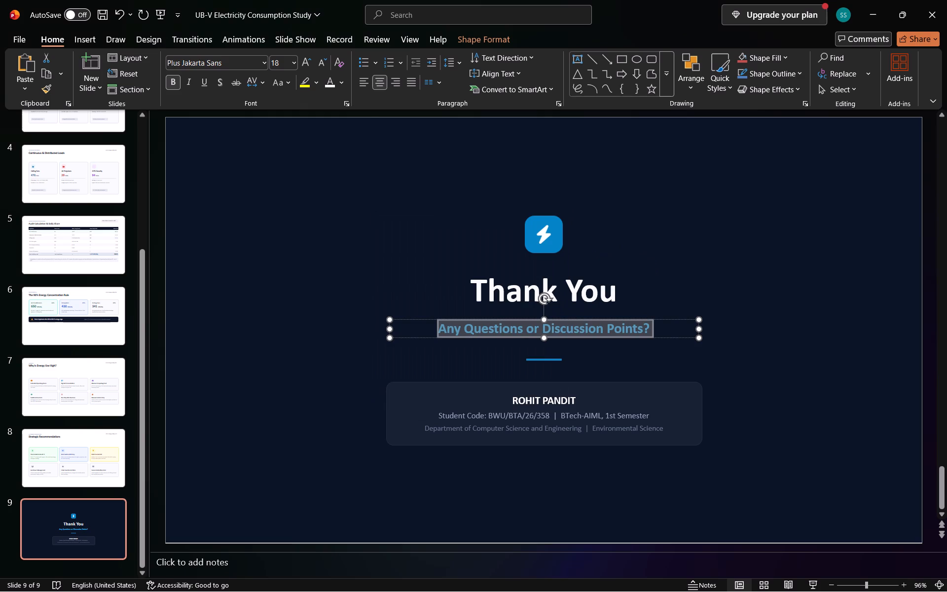
key("space")
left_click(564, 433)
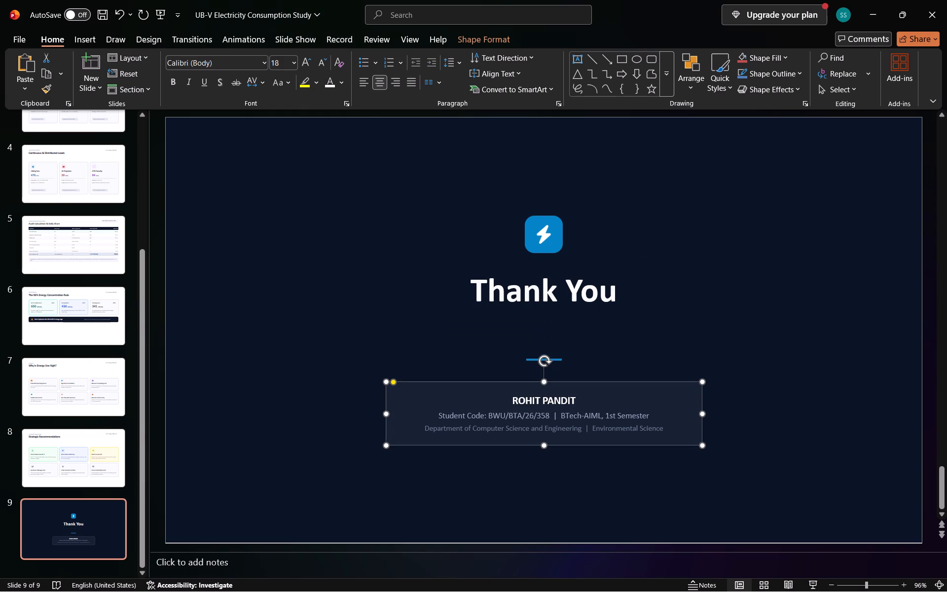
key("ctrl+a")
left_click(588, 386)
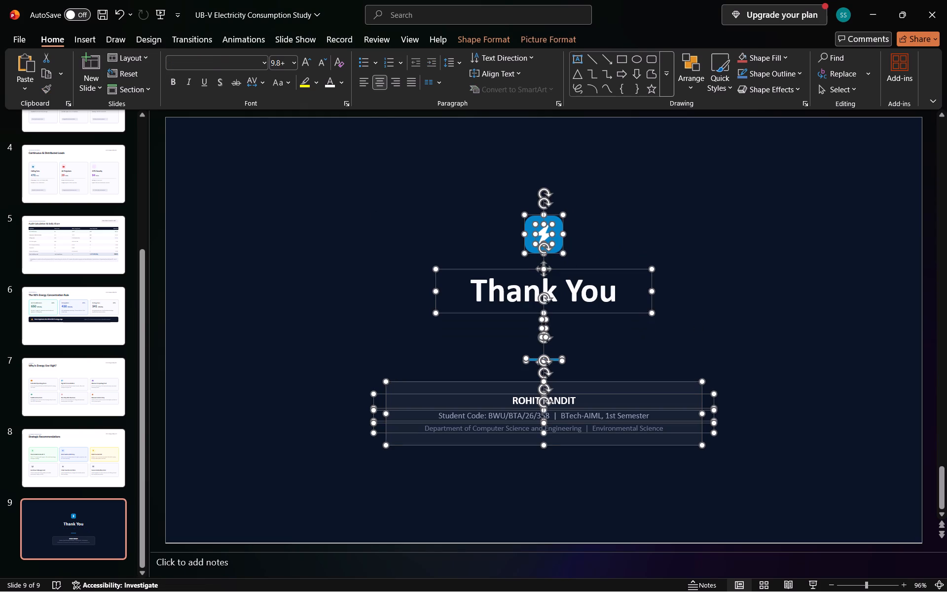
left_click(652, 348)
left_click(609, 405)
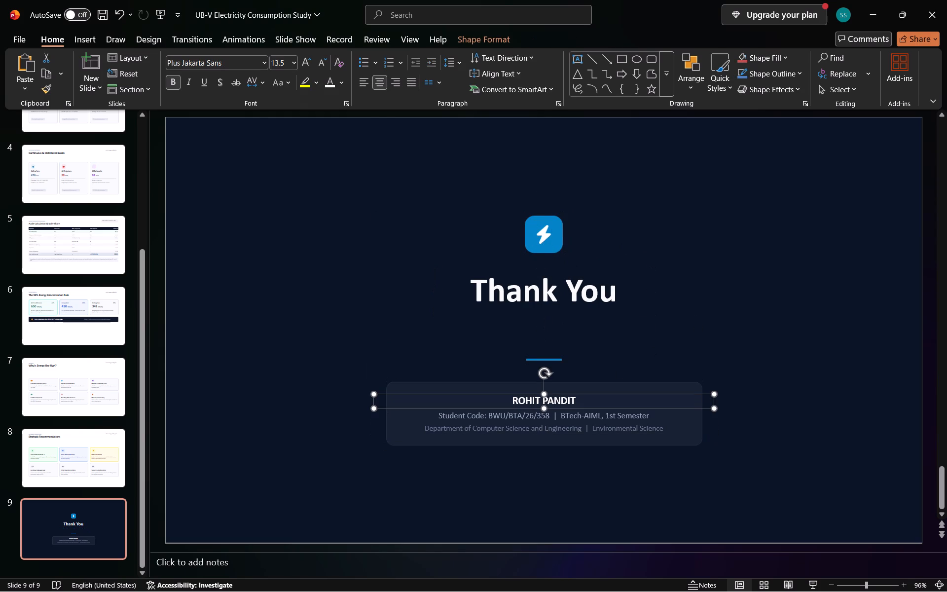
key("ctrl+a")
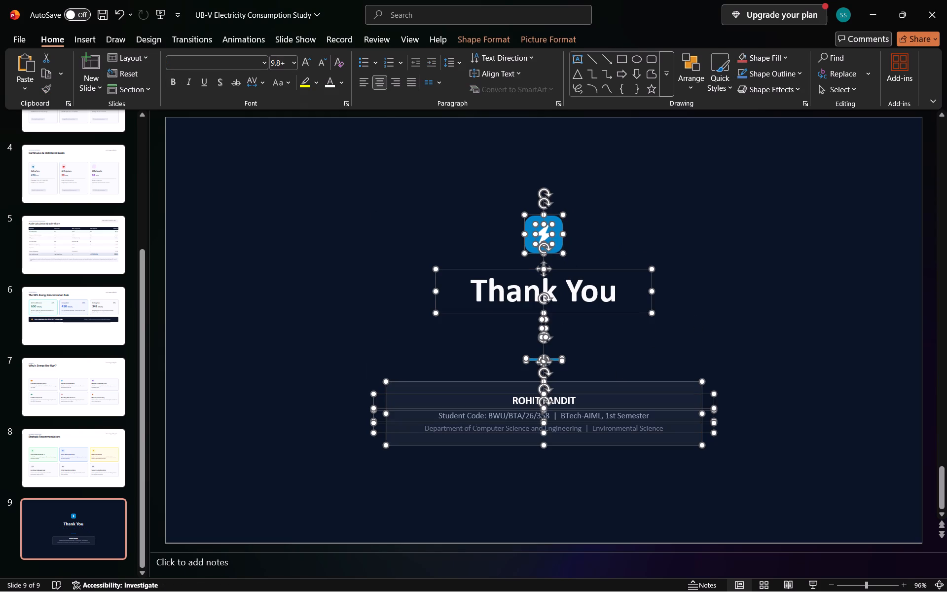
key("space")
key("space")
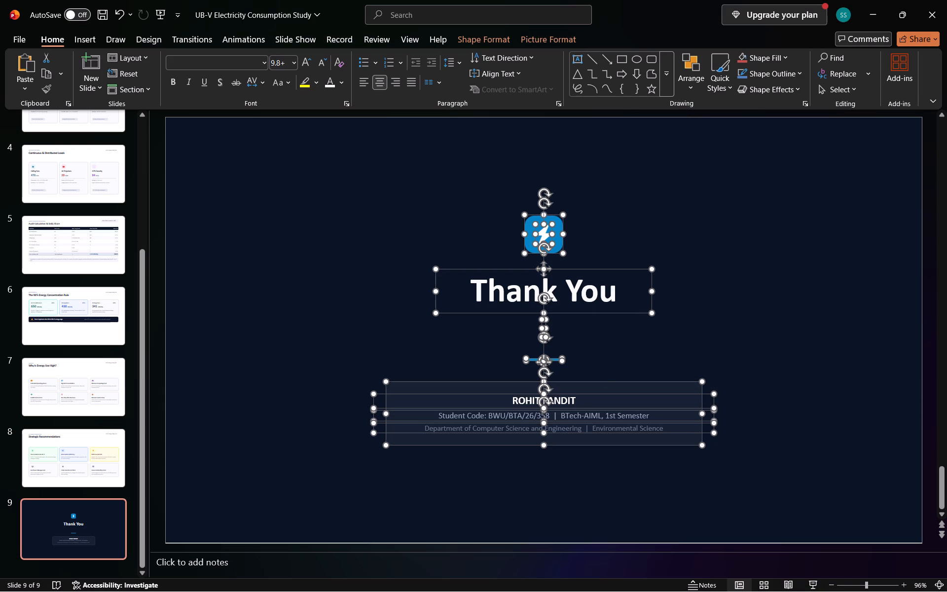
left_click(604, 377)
Erase the student's name in the closing slide's details card, up to its last letter.
left_click(572, 400)
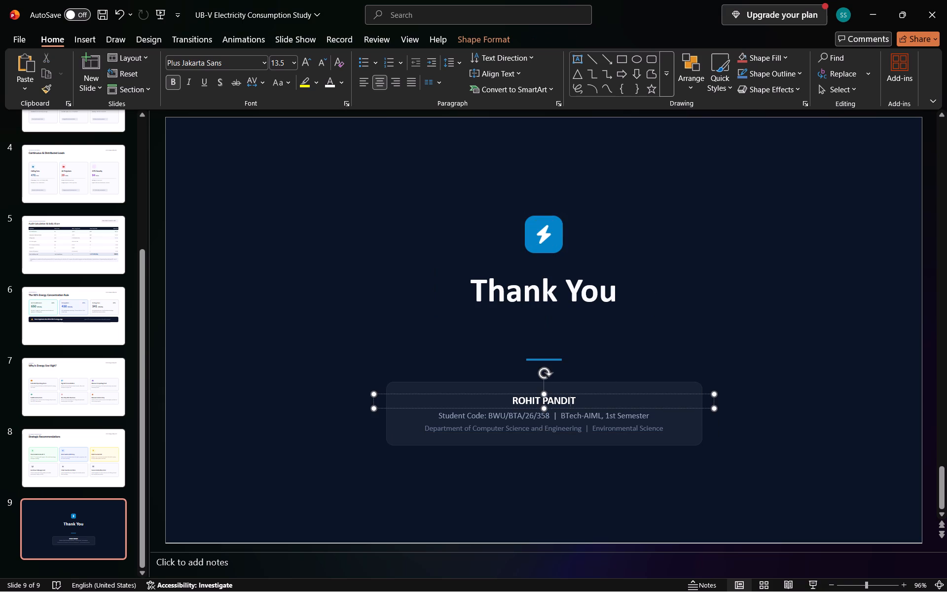
key("BackSpace")
key("BackSpace")
key("BackSpace")
key("BackSpace")
key("BackSpace")
key("BackSpace")
key("BackSpace")
key("BackSpace")
key("BackSpace")
key("BackSpace")
key("BackSpace")
key("BackSpace")
key("BackSpace")
key("BackSpace")
key("BackSpace")
key("BackSpace")
key("BackSpace")
key("BackSpace")
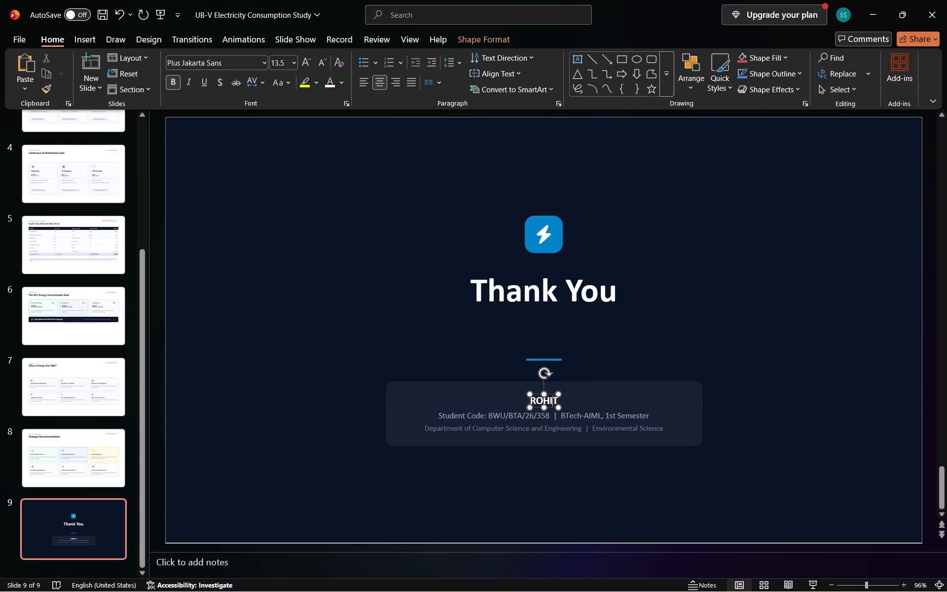
Erase the student code and course line in the closing slide's details card, up to its last two letters.
left_click(647, 410)
key("BackSpace")
key("BackSpace")
key("BackSpace")
key("BackSpace")
key("BackSpace")
key("BackSpace")
key("BackSpace")
key("BackSpace")
key("BackSpace")
key("BackSpace")
key("BackSpace")
key("BackSpace")
key("BackSpace")
key("BackSpace")
key("BackSpace")
key("BackSpace")
key("BackSpace")
key("BackSpace")
key("BackSpace")
key("BackSpace")
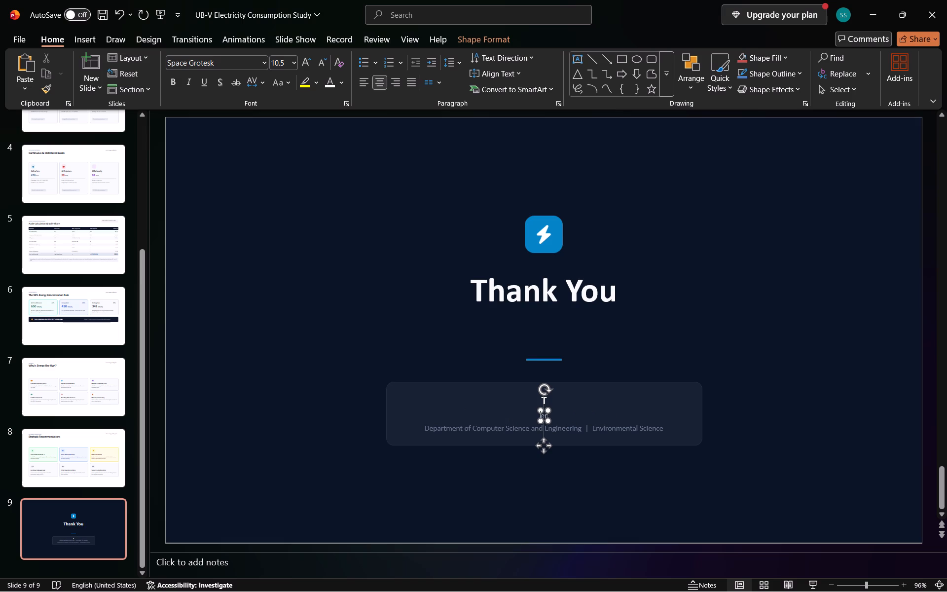
Delete the department and Environmental Science line from the closing slide's details card.
left_click(669, 432)
key("BackSpace")
key("BackSpace")
key("BackSpace")
key("BackSpace")
Delete the rounded background card behind the closing slide's remaining details.
left_click(549, 418)
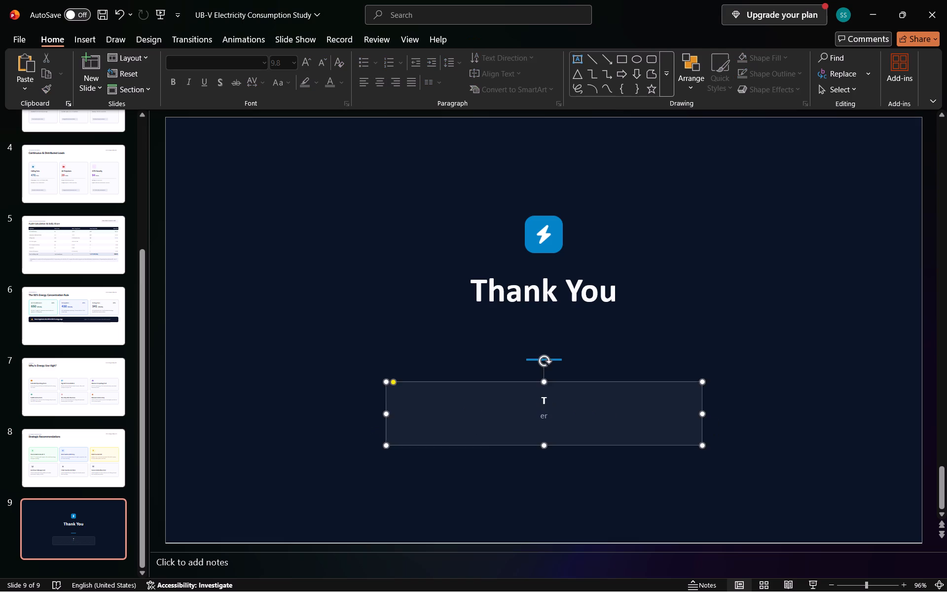
key("BackSpace")
key("BackSpace")
Clear the leftover "er" characters of the student code line on the closing slide.
left_click(546, 417)
key("BackSpace")
key("BackSpace")
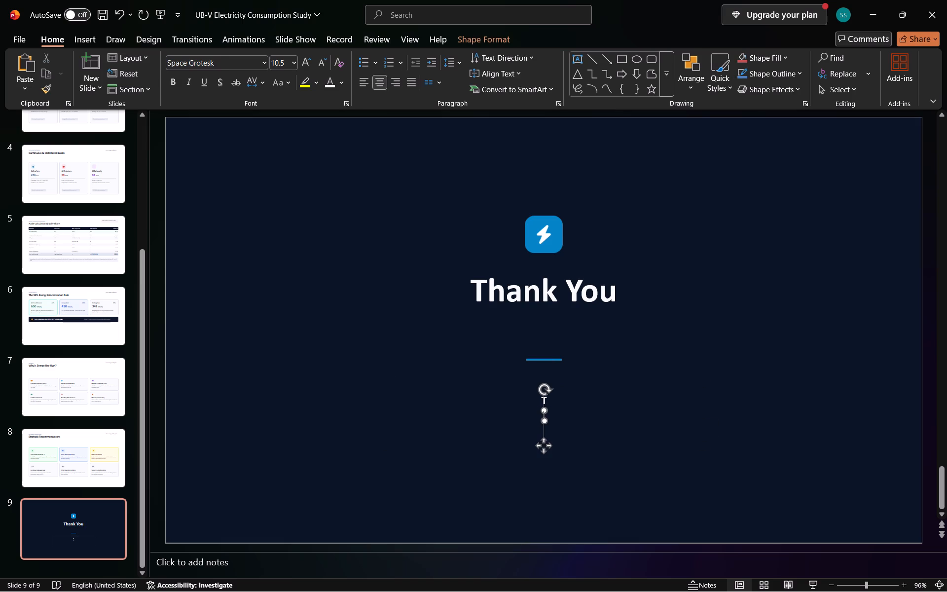
Delete the remaining small text boxes, including the leftover "T", below the blue divider on the closing slide.
key("BackSpace")
left_click(549, 402)
key("BackSpace")
key("BackSpace")
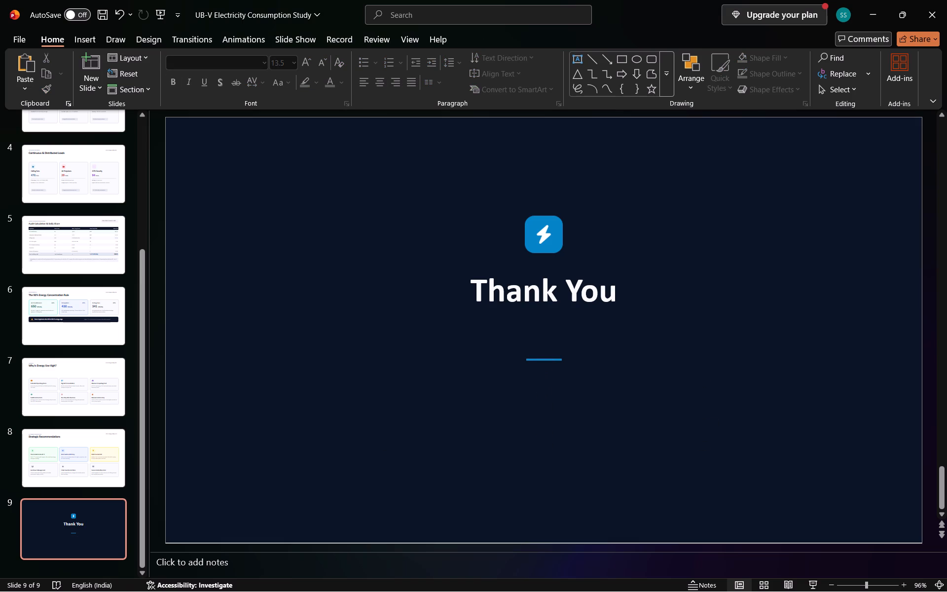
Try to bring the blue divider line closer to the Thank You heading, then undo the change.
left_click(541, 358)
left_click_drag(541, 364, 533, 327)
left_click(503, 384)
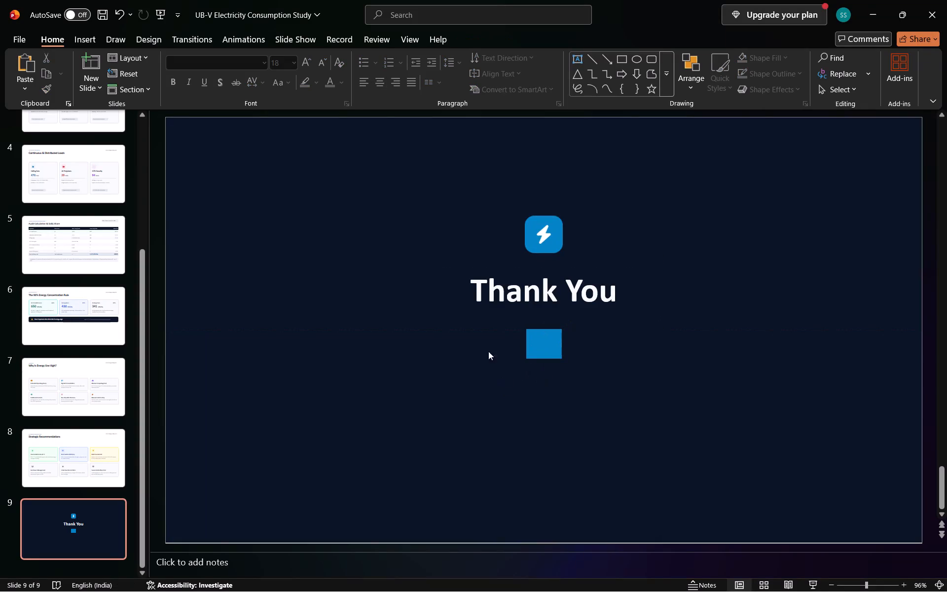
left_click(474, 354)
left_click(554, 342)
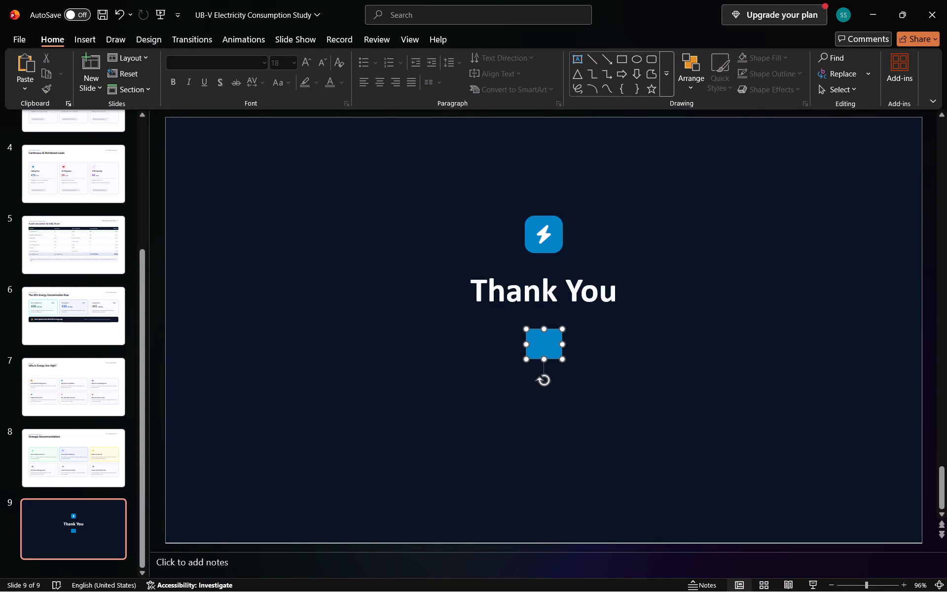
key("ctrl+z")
Move the Thank You heading down, closer to the blue divider line.
left_click(546, 298)
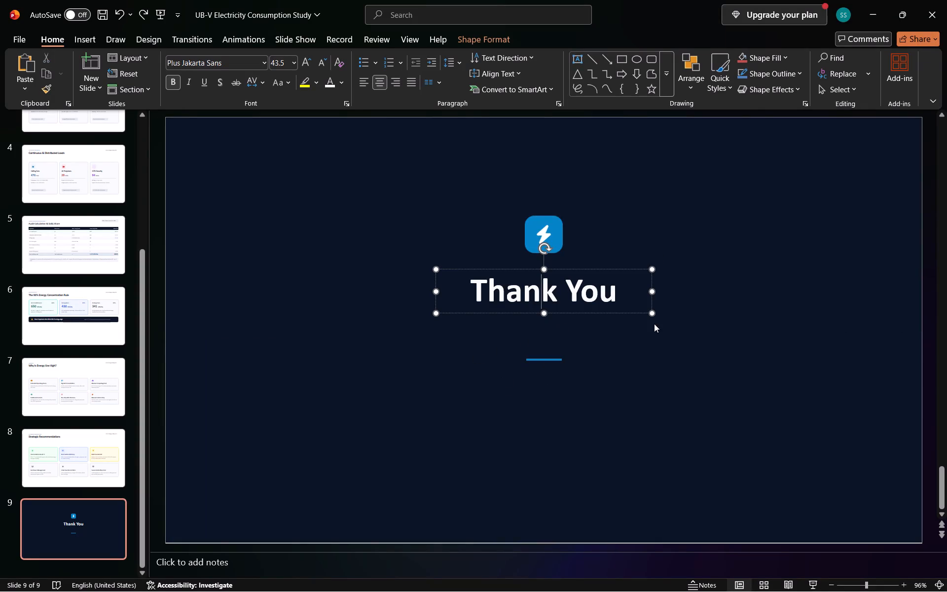
left_click_drag(634, 307, 631, 334)
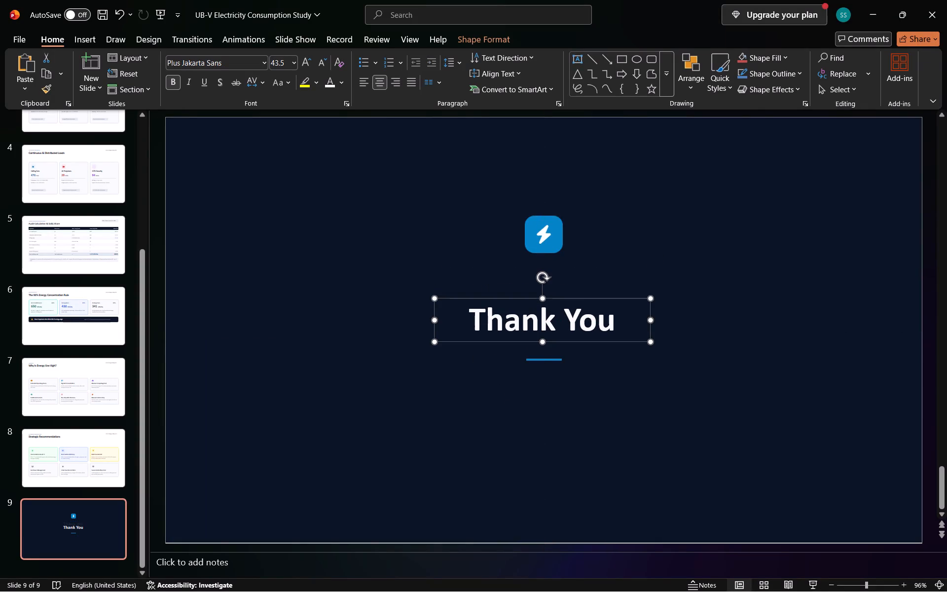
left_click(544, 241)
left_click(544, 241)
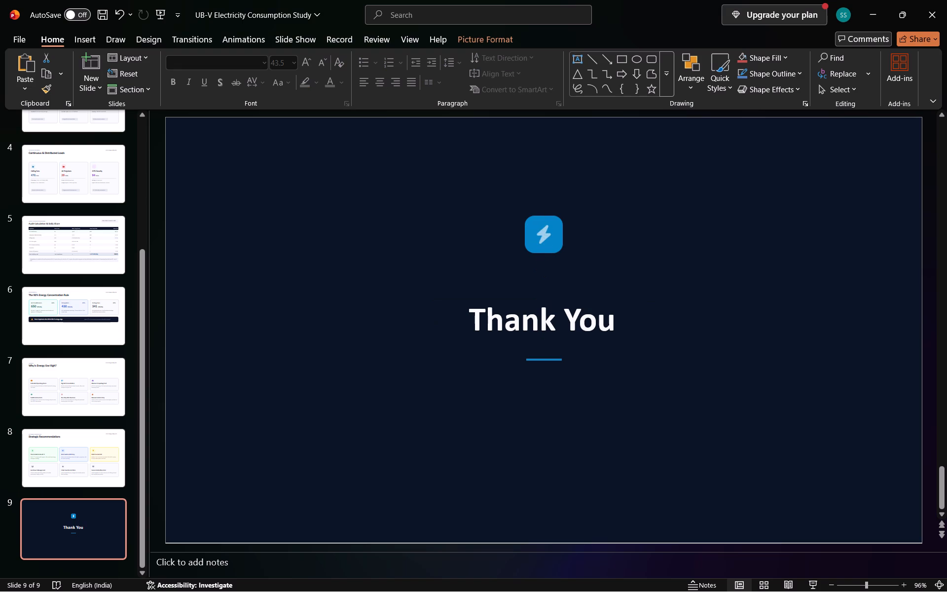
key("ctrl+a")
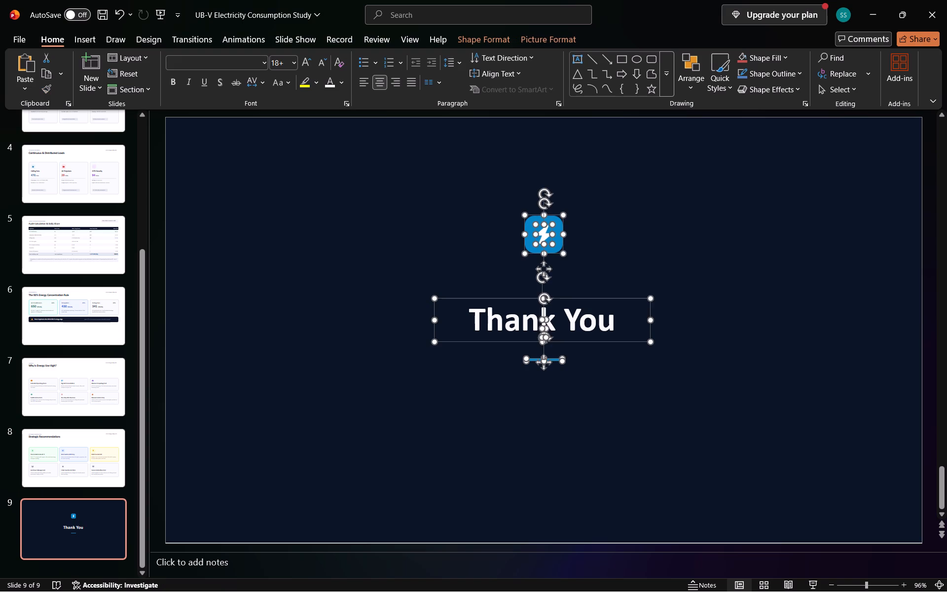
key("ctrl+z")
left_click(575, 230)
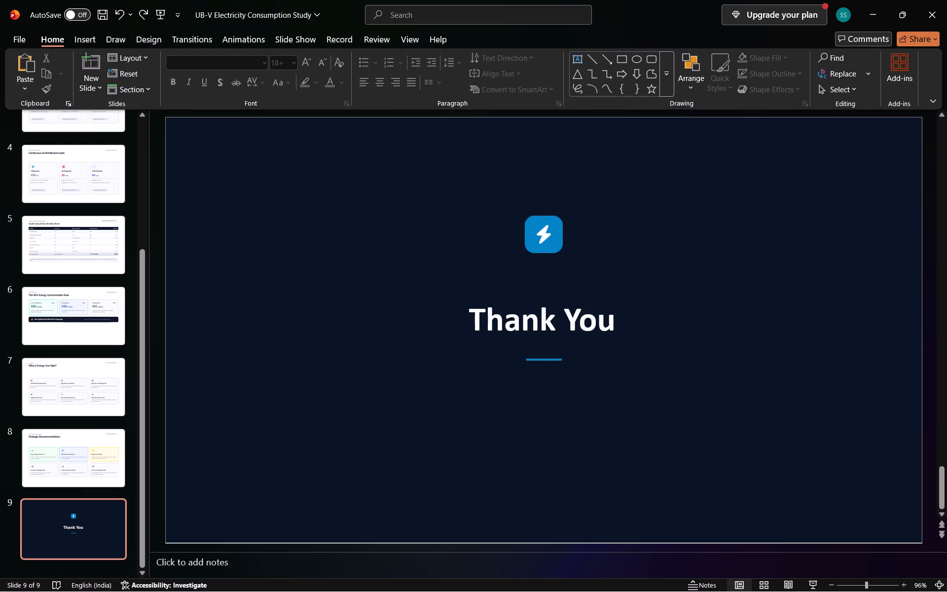
Move the lightning bolt and its rounded blue tile down to sit just above the Thank You heading.
left_click_drag(548, 240, 556, 294)
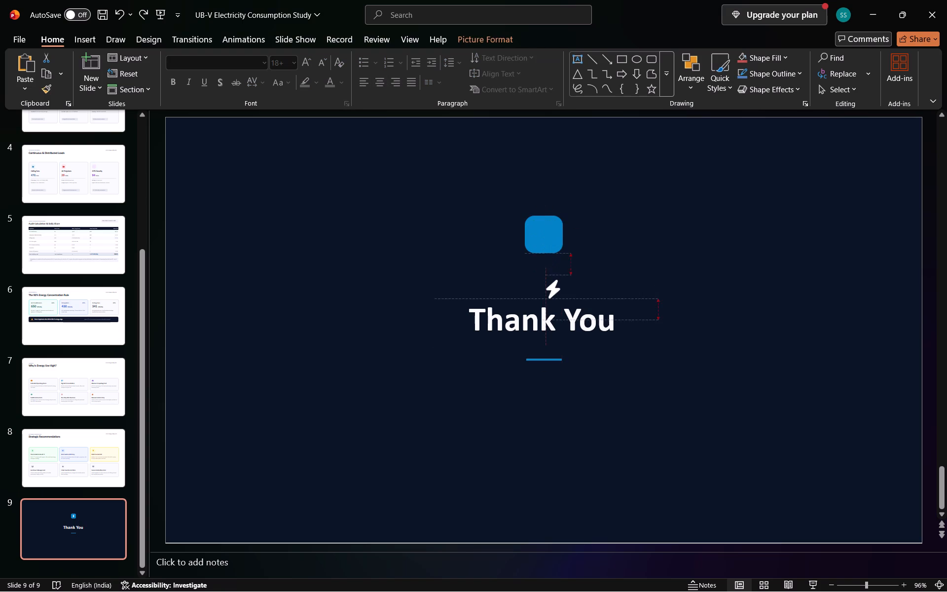
left_click_drag(556, 294, 549, 292)
left_click(550, 238)
left_click_drag(550, 238, 552, 288)
left_click(617, 241)
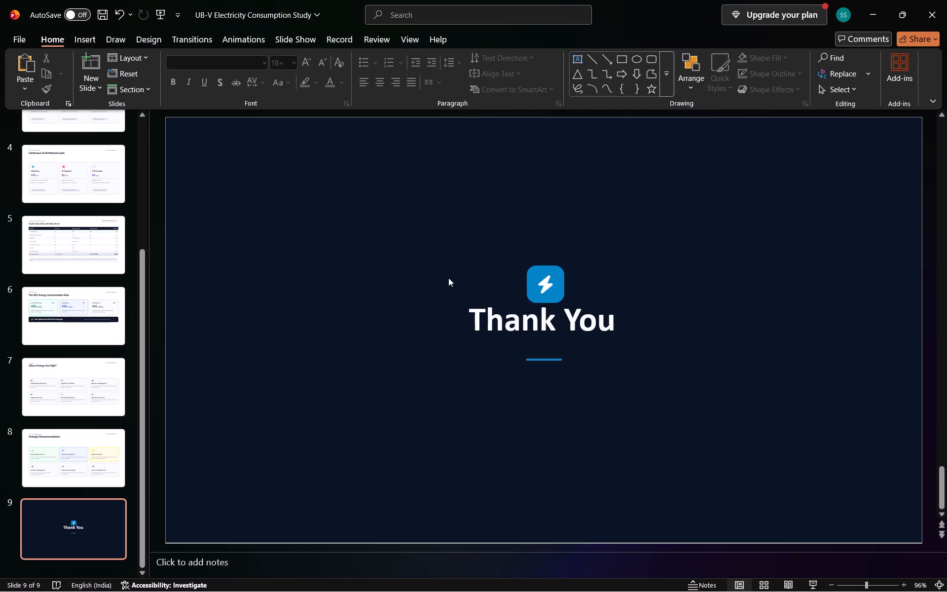
left_click(547, 292)
left_click(624, 255)
Nudge the Thank You heading down so it is centred under the lightning icon and clear of it.
left_click(596, 327)
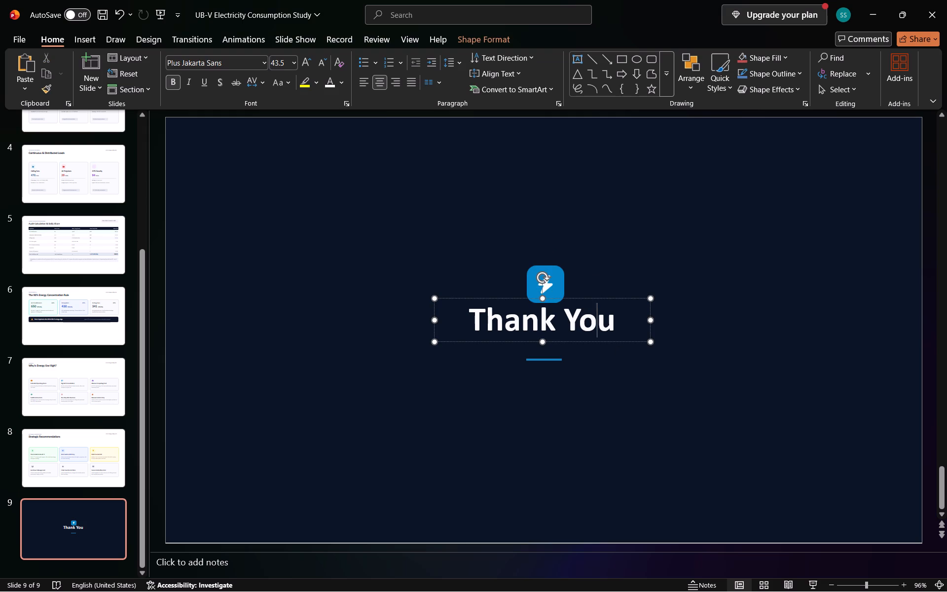
left_click_drag(618, 333, 620, 344)
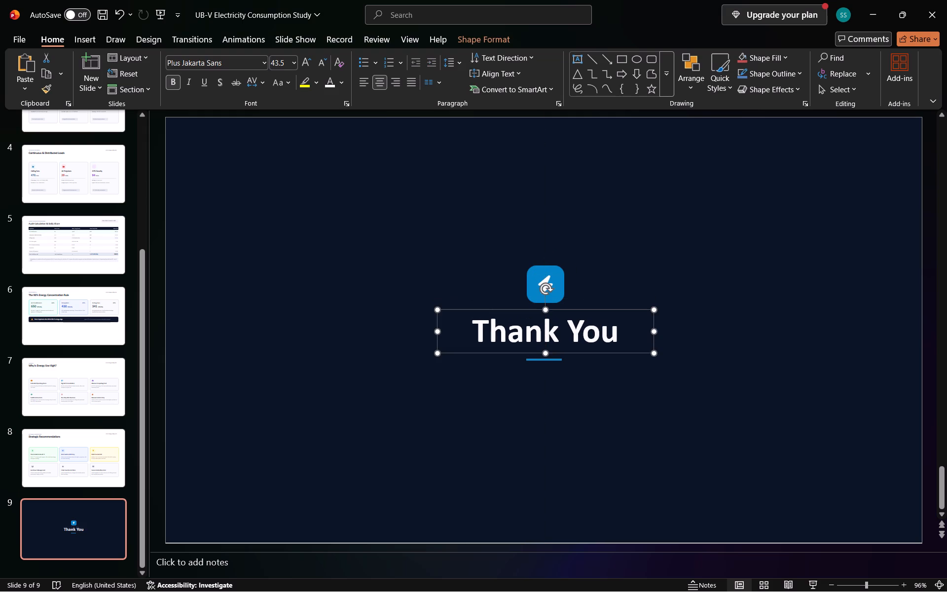
Shift the blue divider line slightly so it is centred beneath the lightning icon and the Thank You heading.
left_click(554, 361)
left_click_drag(556, 361, 559, 360)
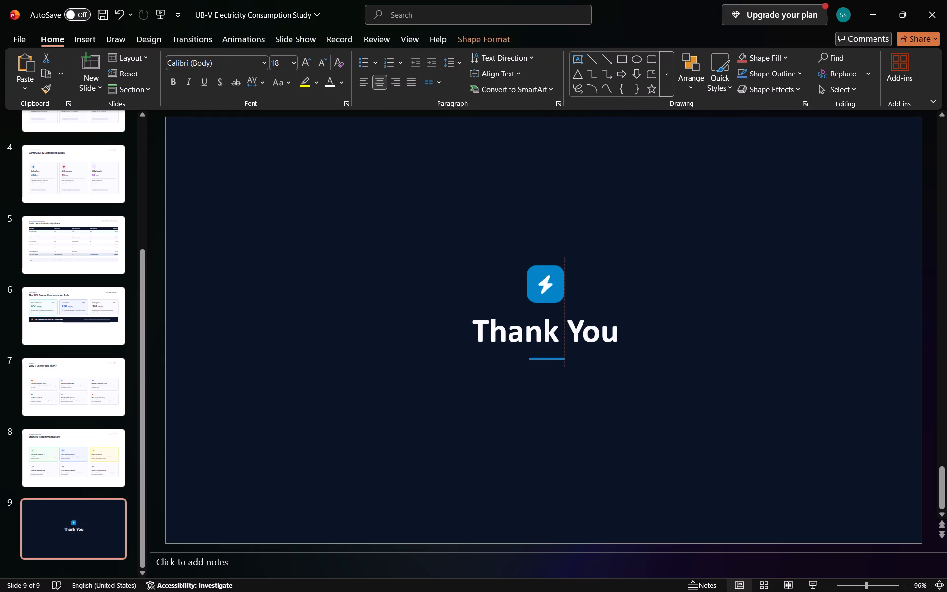
left_click_drag(559, 360, 561, 360)
left_click(565, 406)
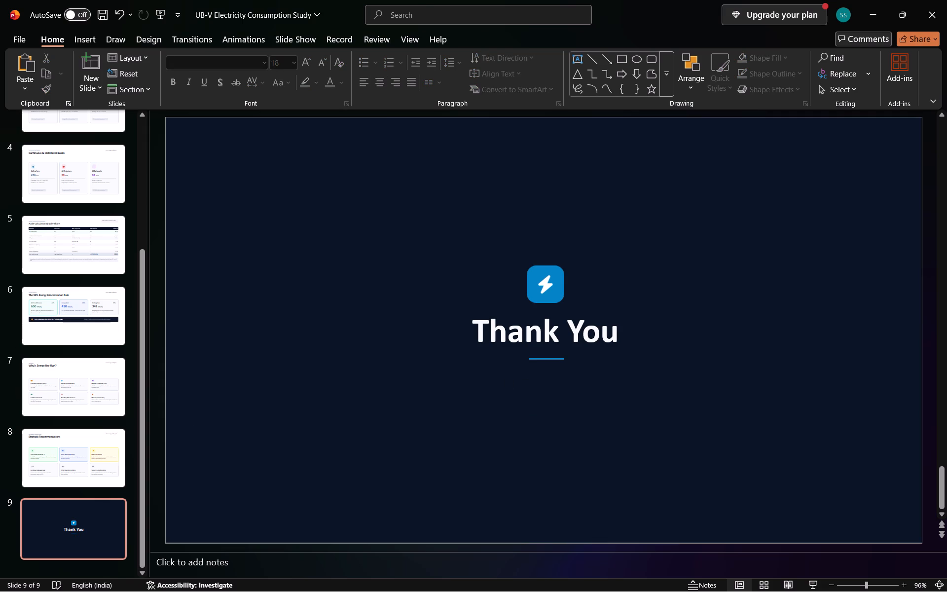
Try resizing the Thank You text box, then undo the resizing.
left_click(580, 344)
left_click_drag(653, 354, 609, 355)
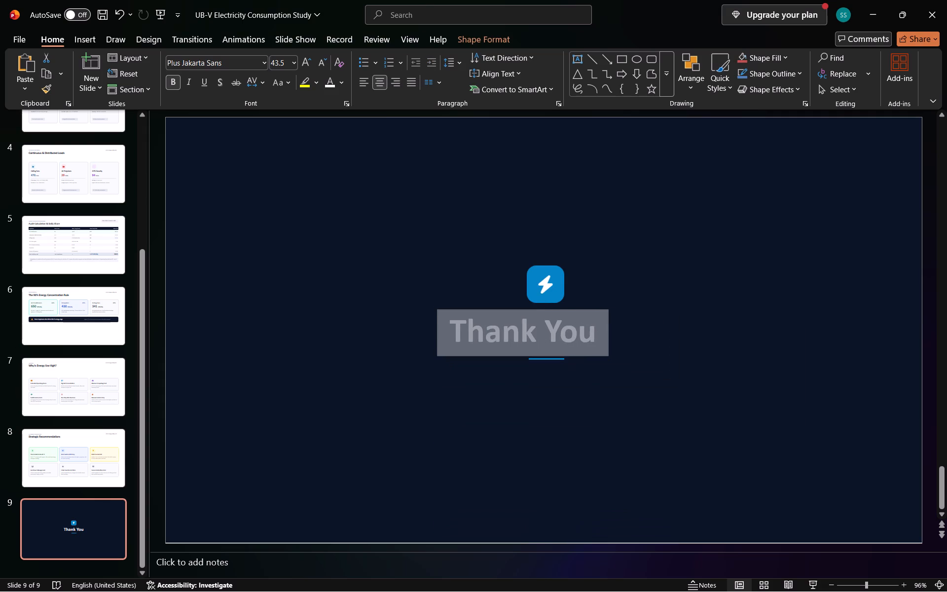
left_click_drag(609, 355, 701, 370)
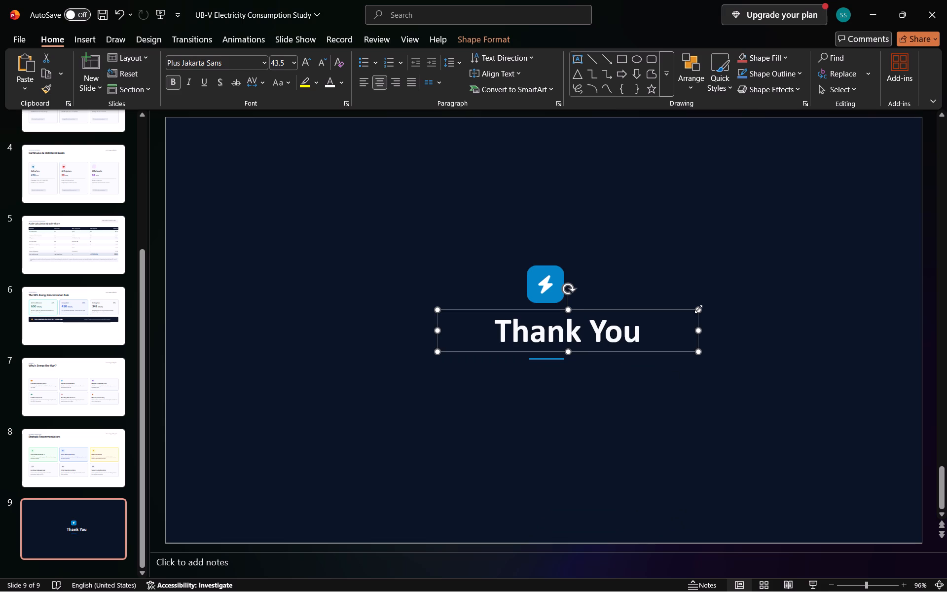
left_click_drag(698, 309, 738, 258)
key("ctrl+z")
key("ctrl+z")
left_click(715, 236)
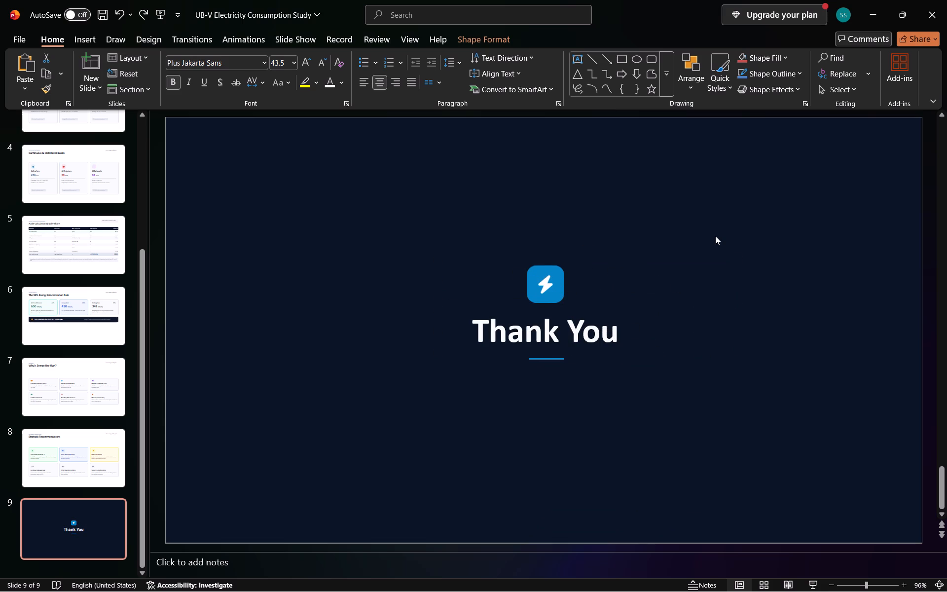
Review the deck's slides from Strategic Recommendations back to the title slide and forward again, checking their content and page numbers.
left_click(59, 473)
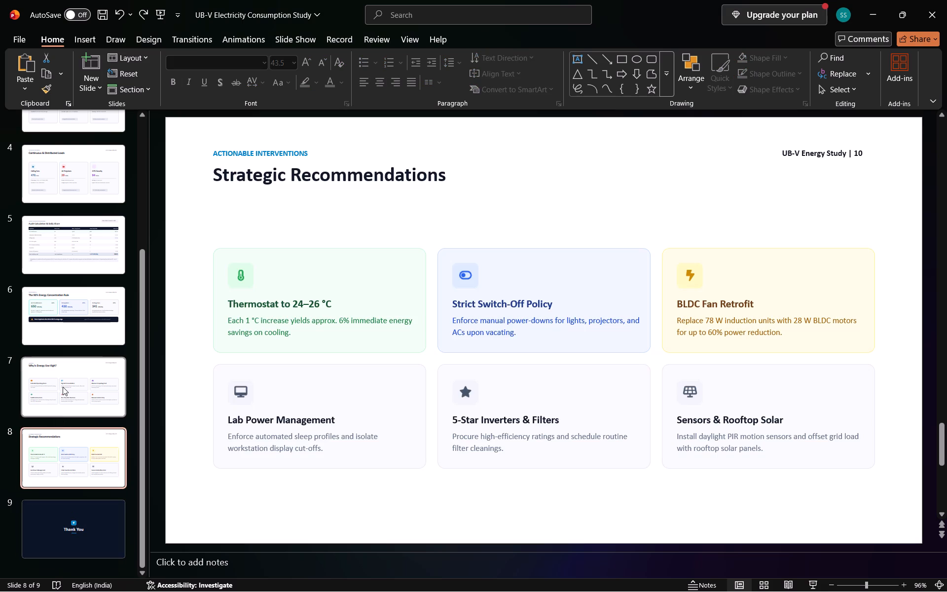
left_click(63, 387)
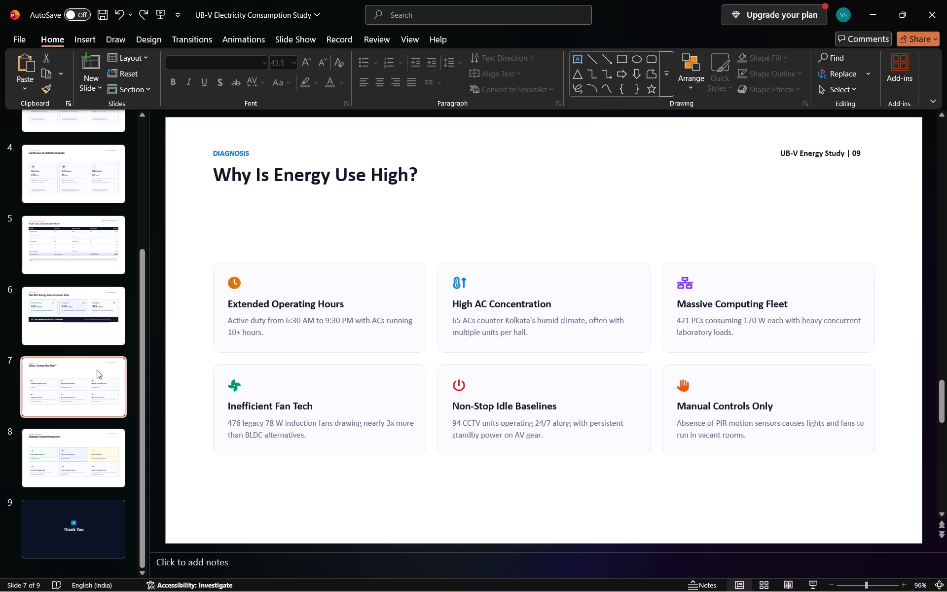
left_click(102, 330)
left_click(77, 245)
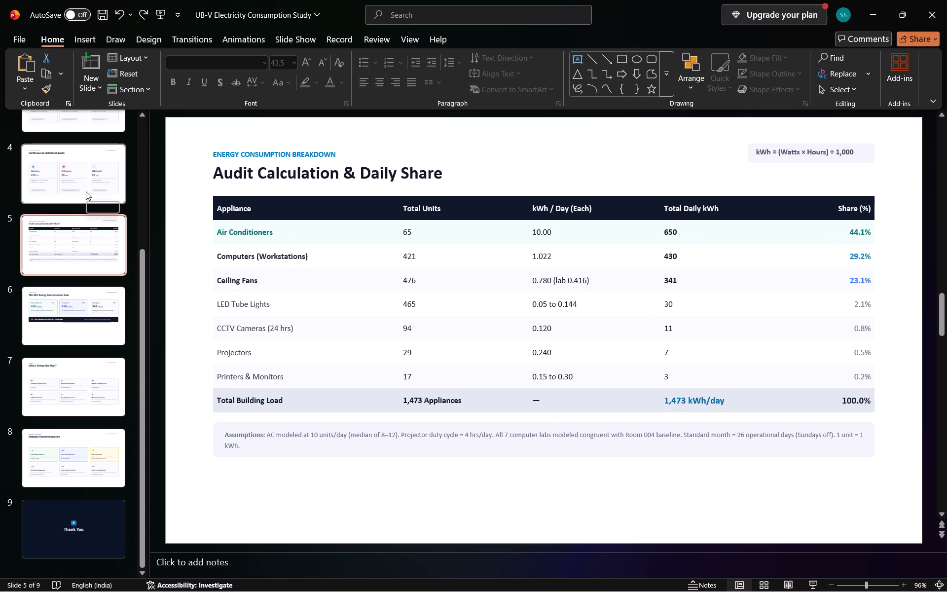
left_click(86, 191)
scroll(86, 191, "up", 2)
left_click(83, 157)
scroll(83, 170, "up", 3)
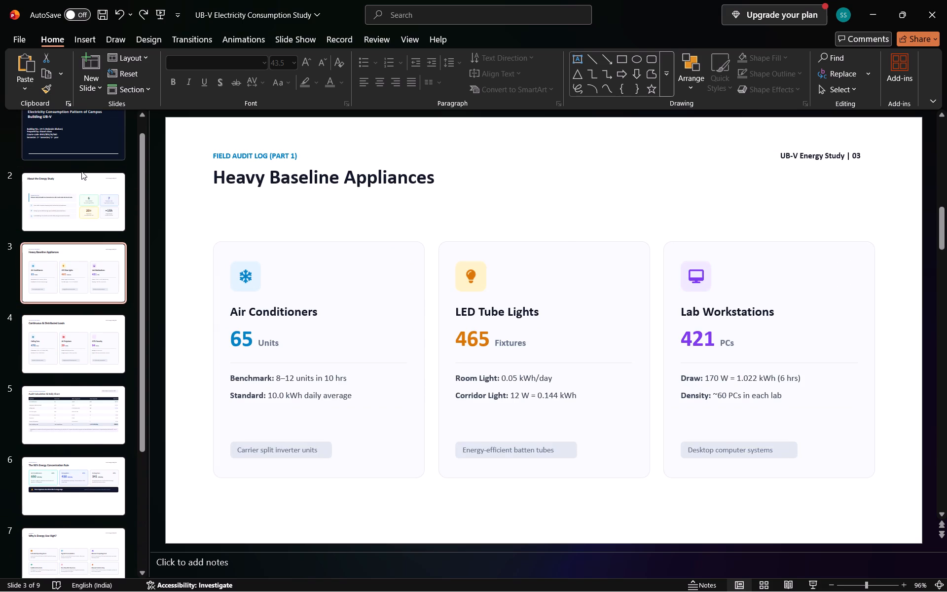
left_click(81, 171)
scroll(74, 193, "up", 2)
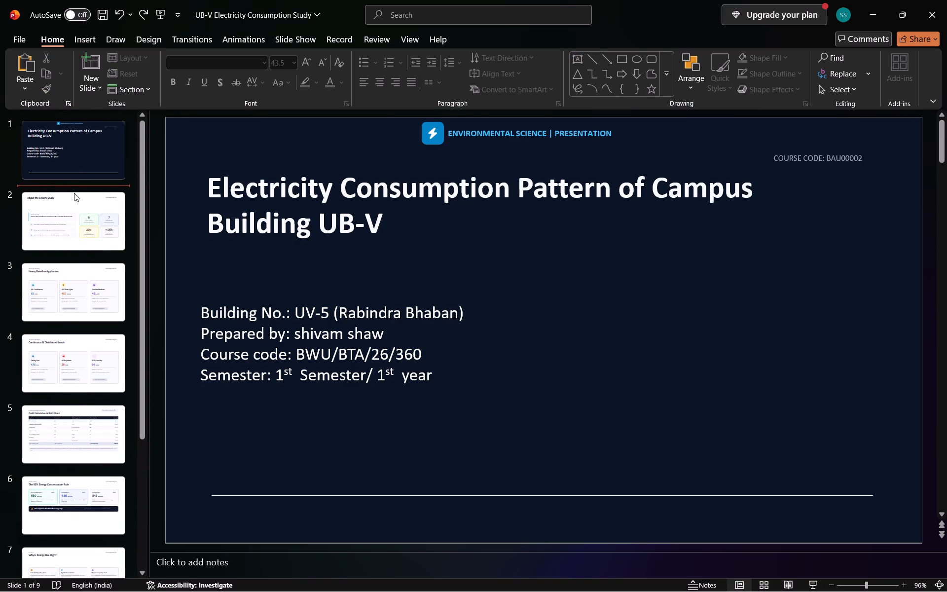
left_click(81, 205)
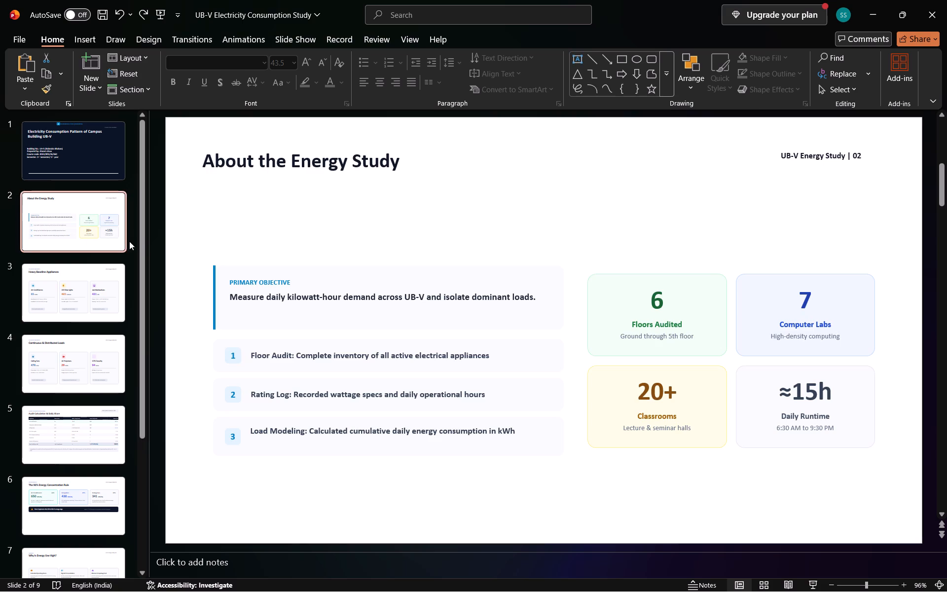
left_click(93, 279)
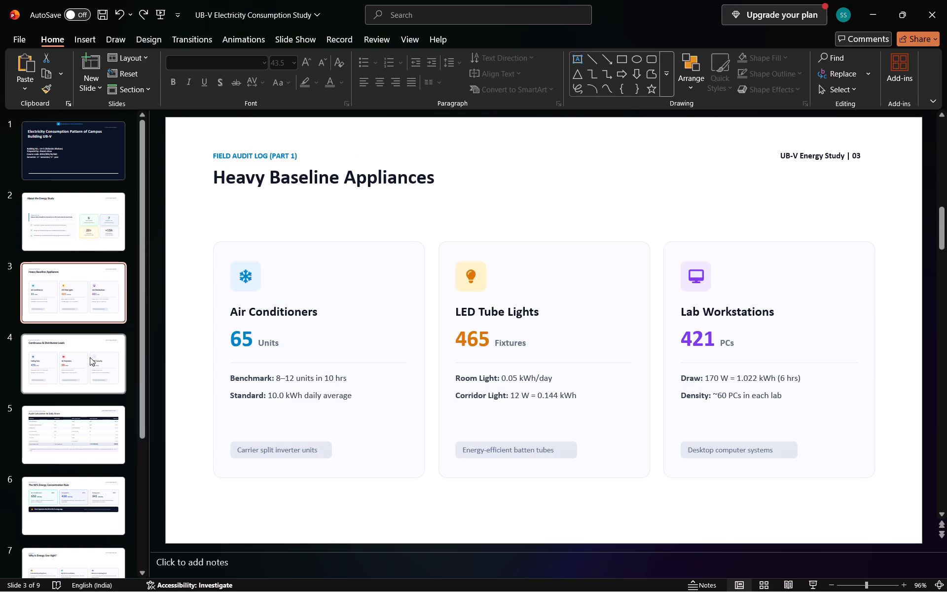
left_click(90, 357)
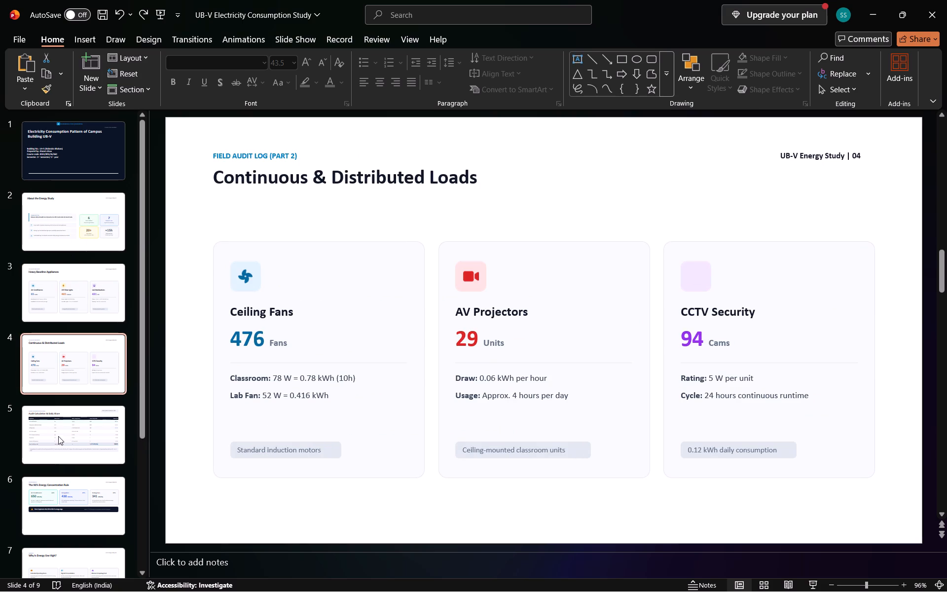
left_click(58, 436)
Change the page number in the header label of The 96% Energy Concentration Rule slide to 06.
left_click(104, 500)
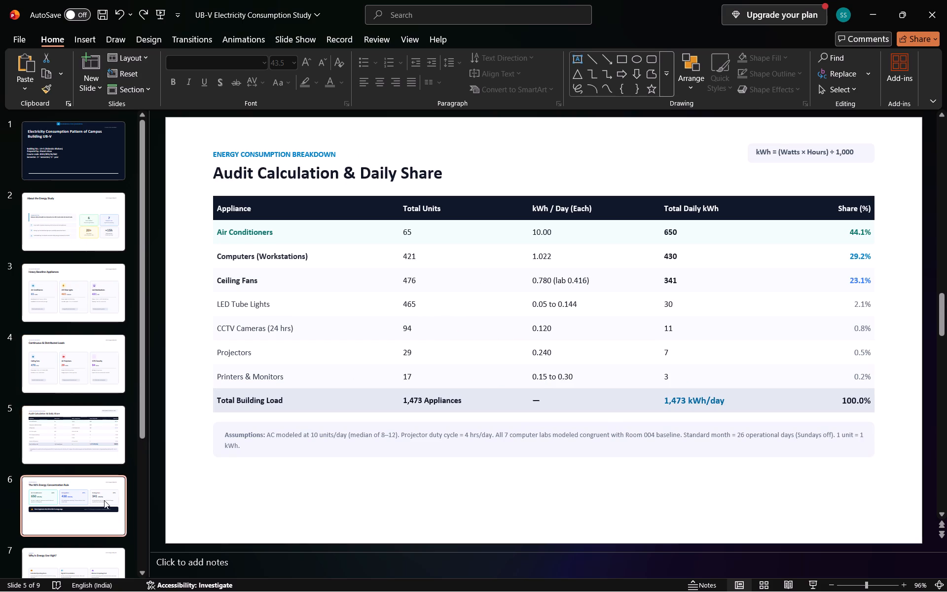
left_click(862, 155)
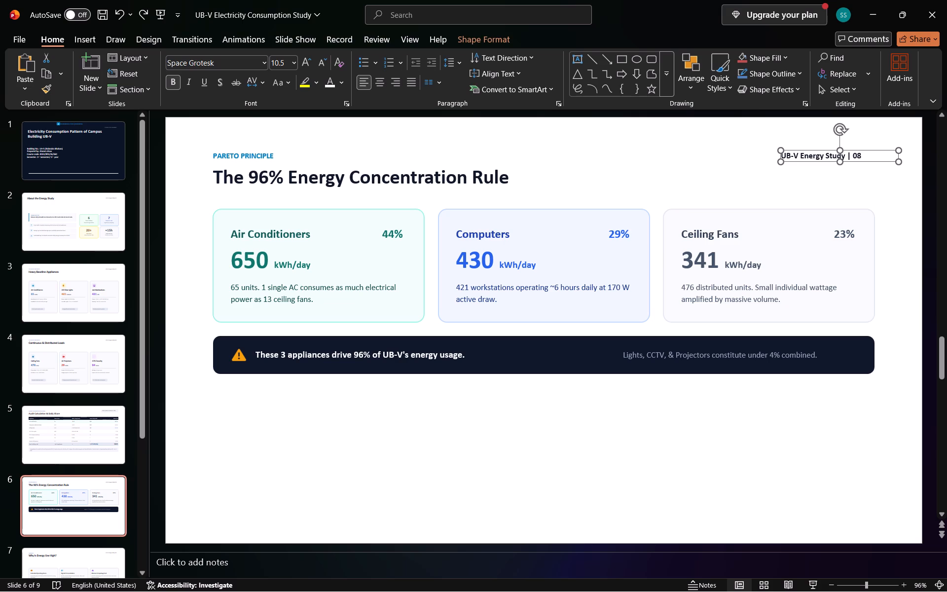
left_click(859, 156)
key("Right")
key("BackSpace")
key("6")
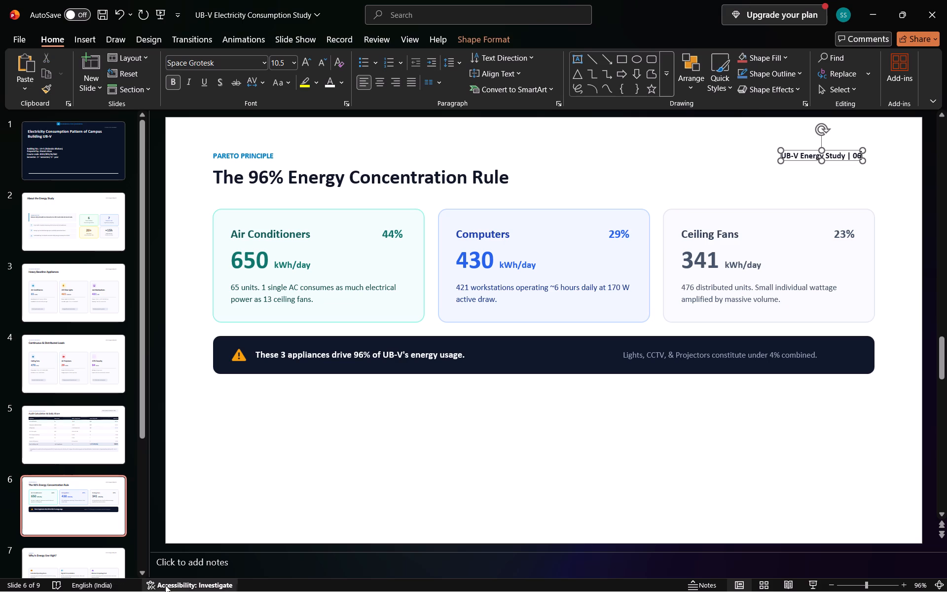
Change the page number in the header label of the Why Is Energy Use High? slide to 07.
scroll(104, 524, "down", 1)
left_click(72, 522)
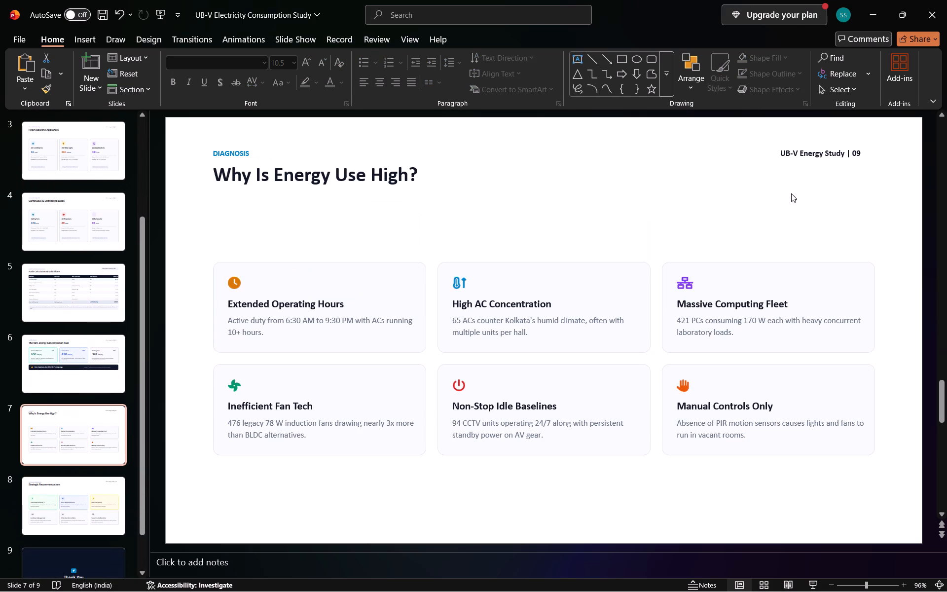
left_click(870, 156)
left_click(869, 151)
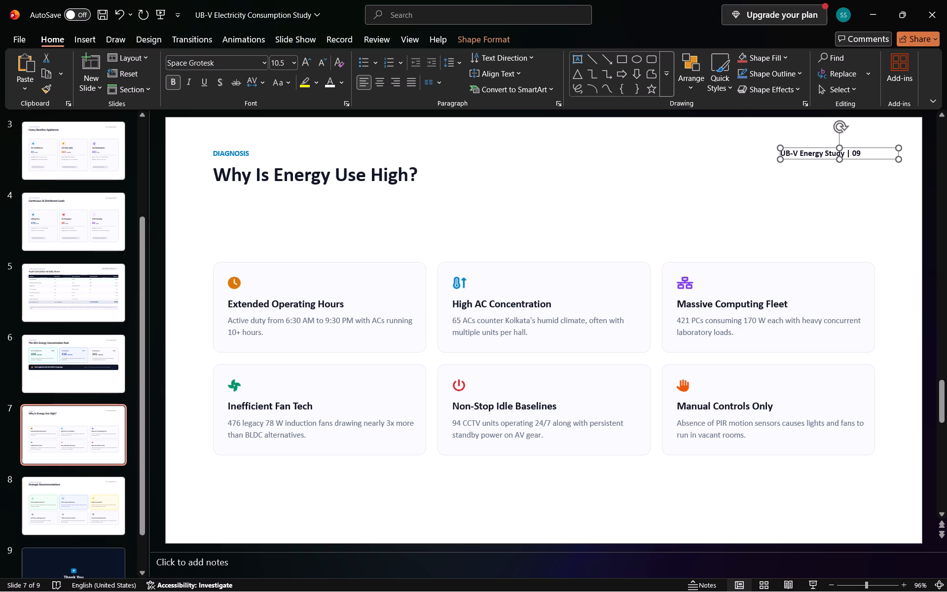
left_click(866, 151)
left_click(862, 152)
left_click(859, 154)
key("BackSpace")
key("7")
Change the page number in the header label of the Strategic Recommendations slide to 08.
scroll(645, 320, "down", 1)
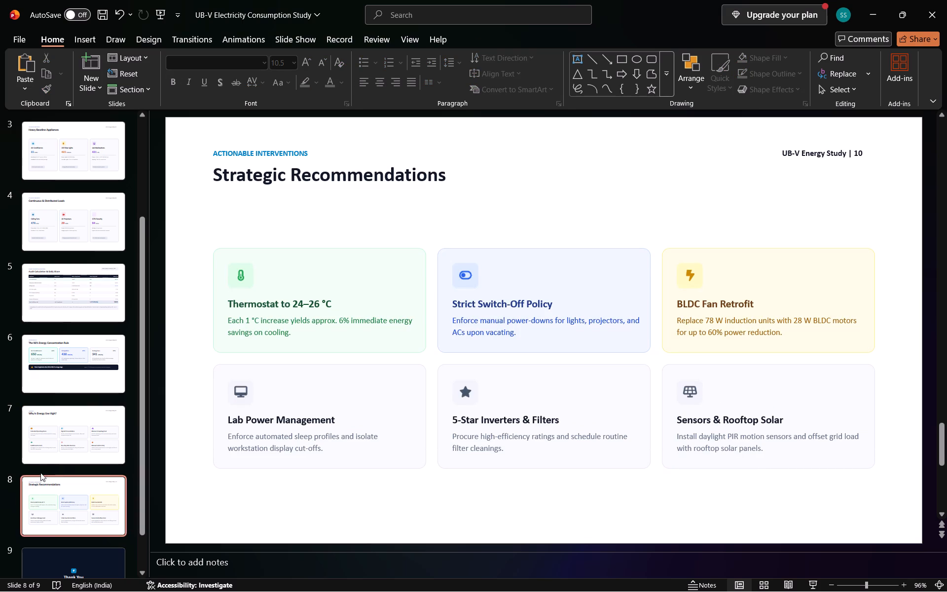
left_click(59, 430)
left_click(65, 493)
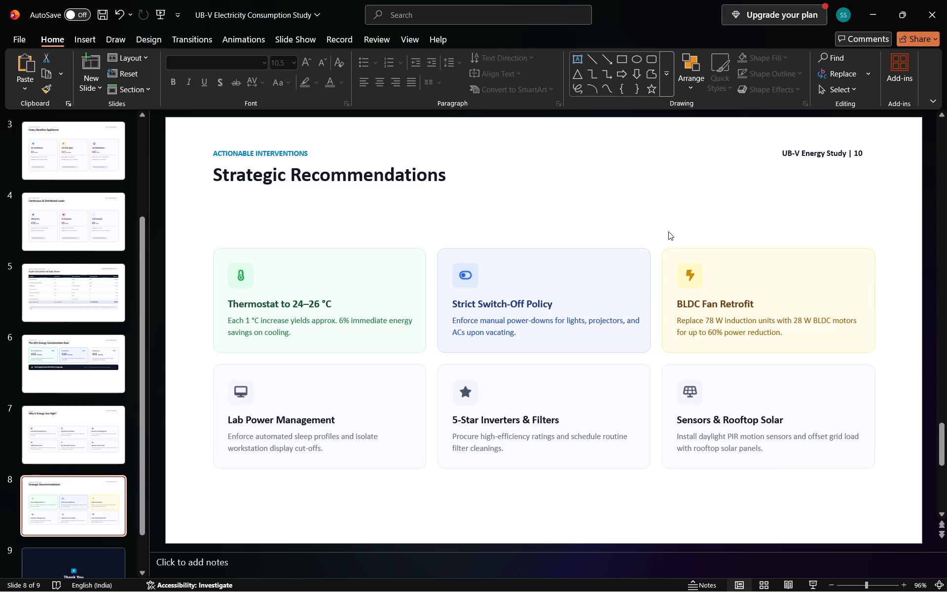
left_click(858, 152)
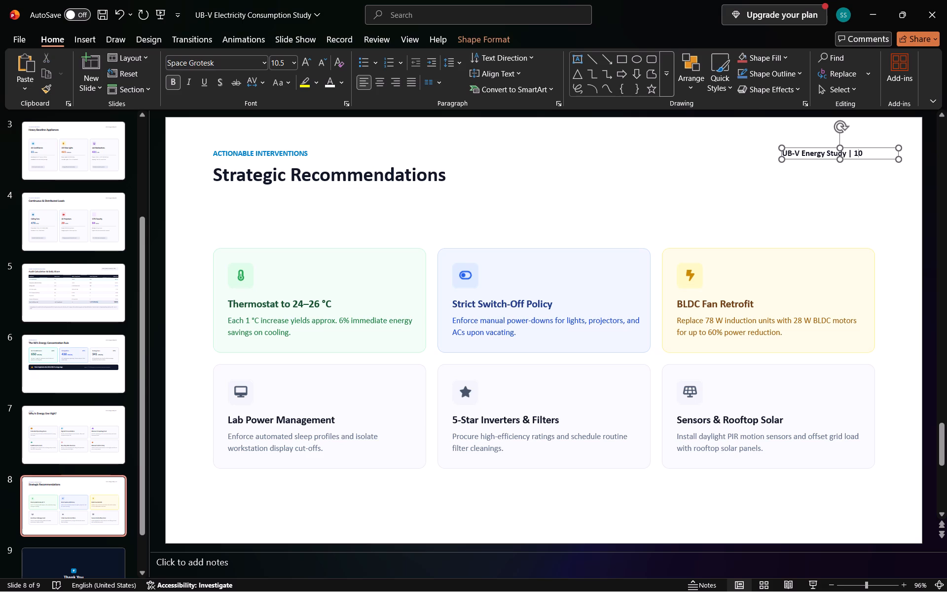
key("Right")
key("BackSpace")
key("8")
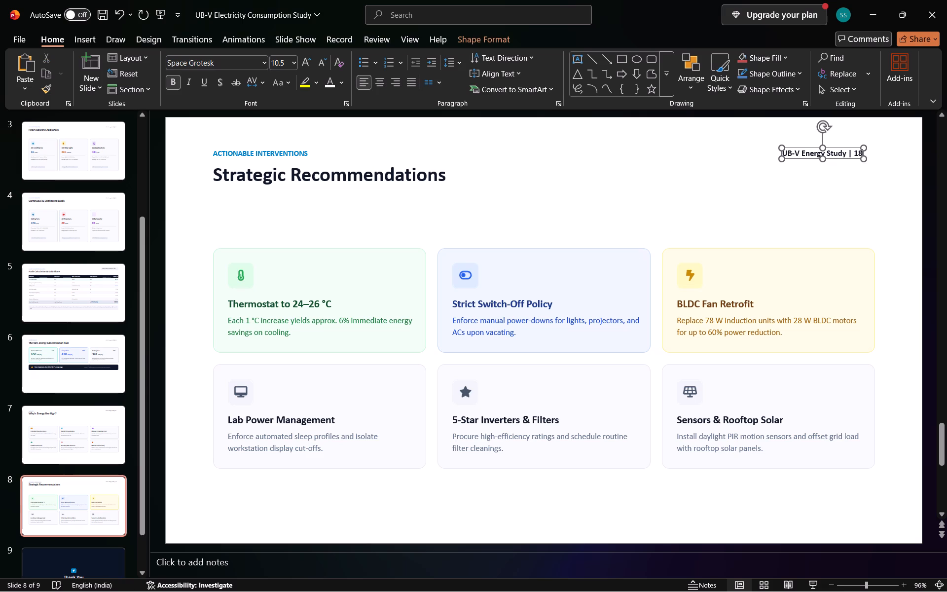
key("BackSpace")
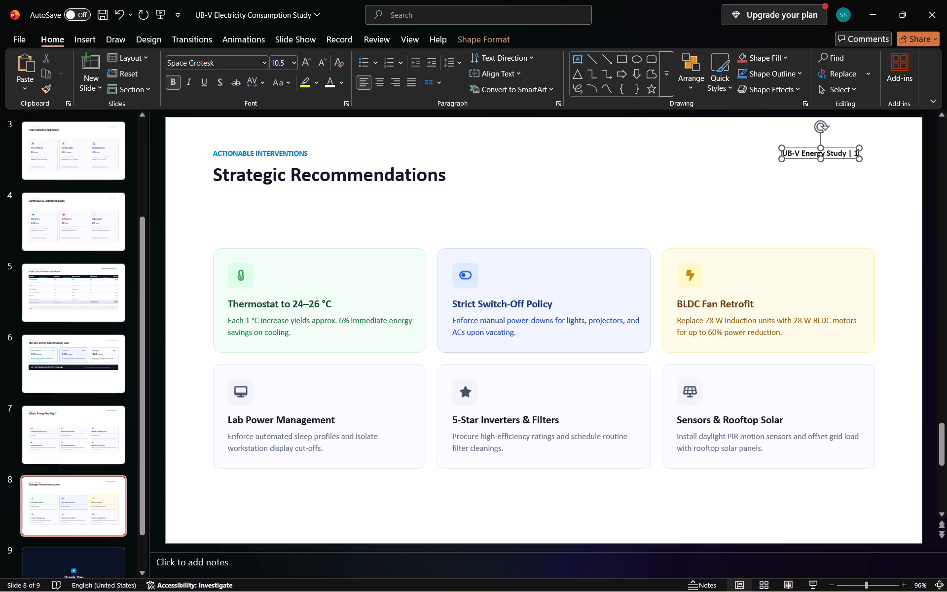
key("BackSpace")
key("8")
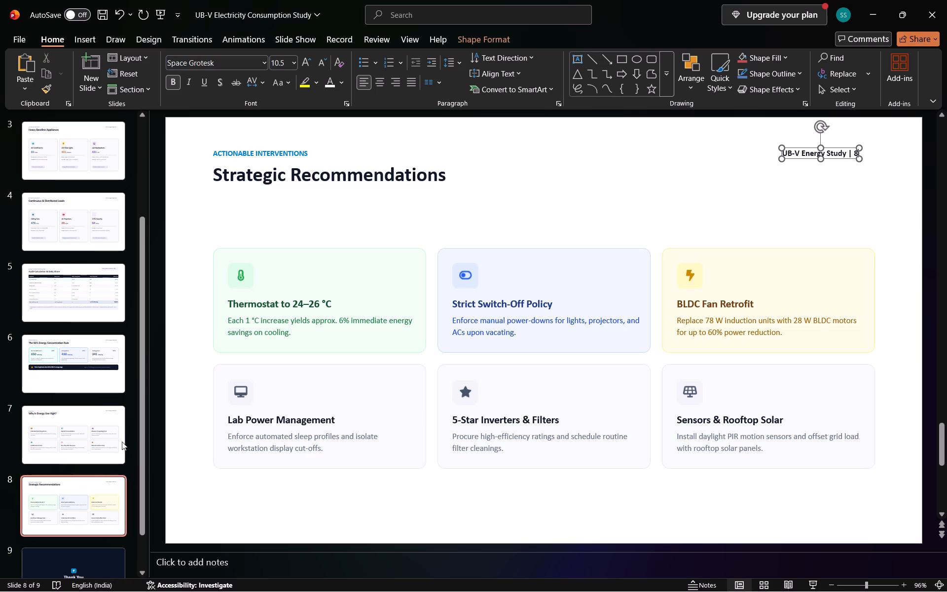
left_click(125, 433)
left_click(105, 515)
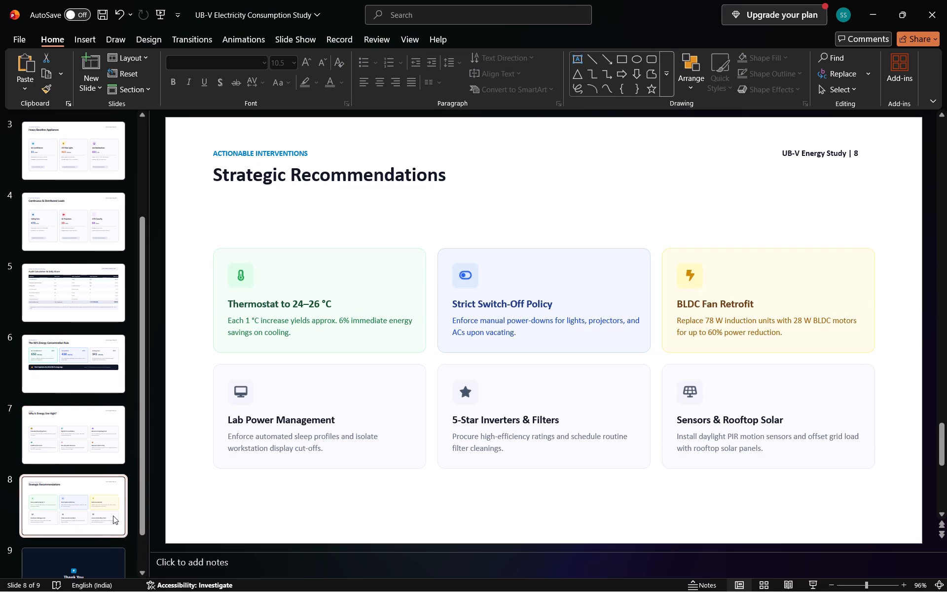
left_click(853, 153)
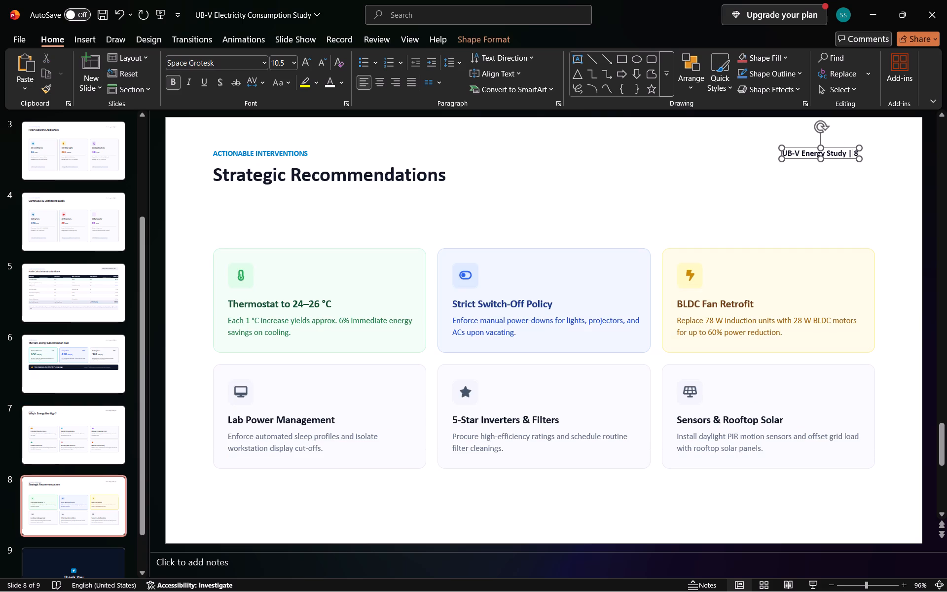
key("0")
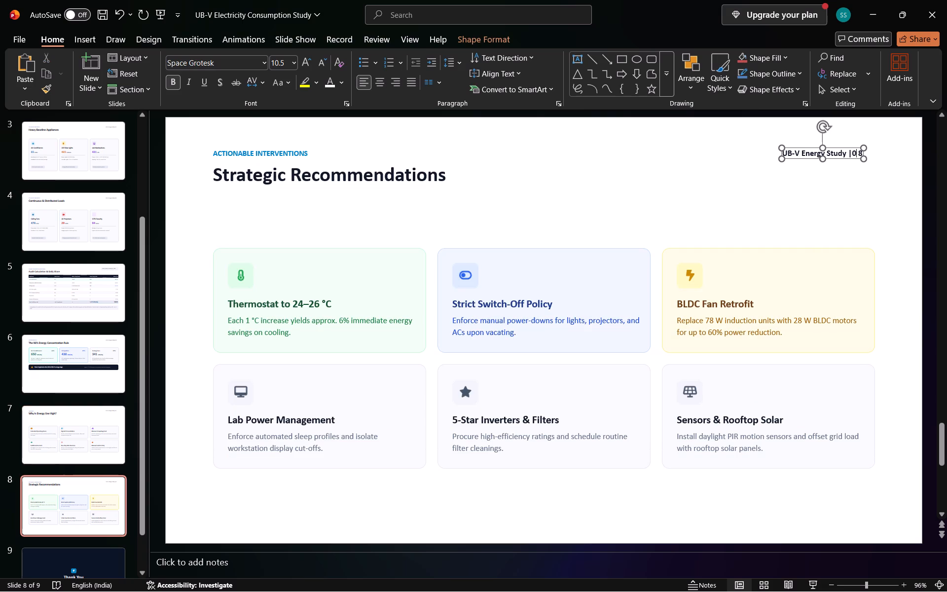
key("BackSpace")
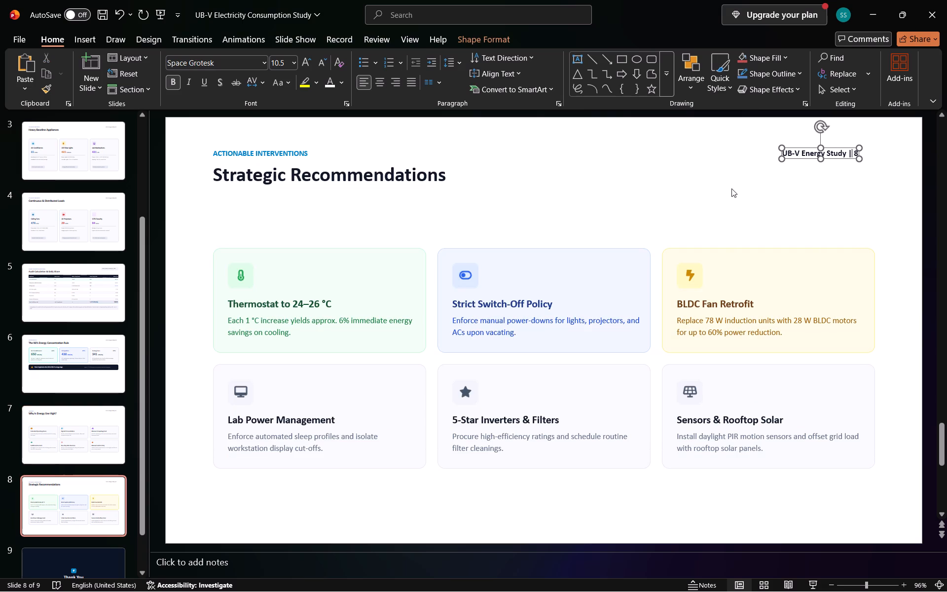
key("Right")
key("0")
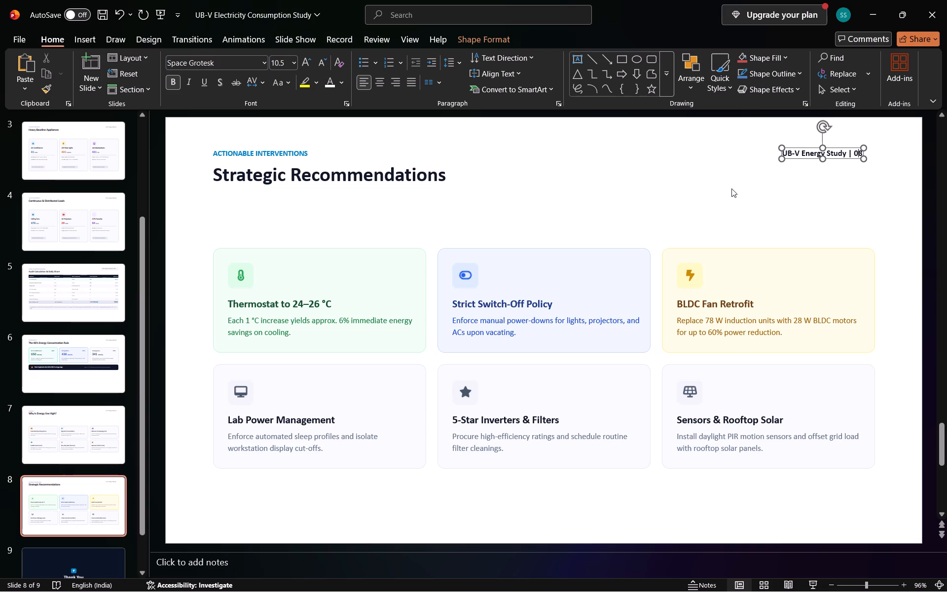
Review all slides from the title slide to the Thank You slide, checking their content and page numbers.
scroll(124, 497, "down", 1)
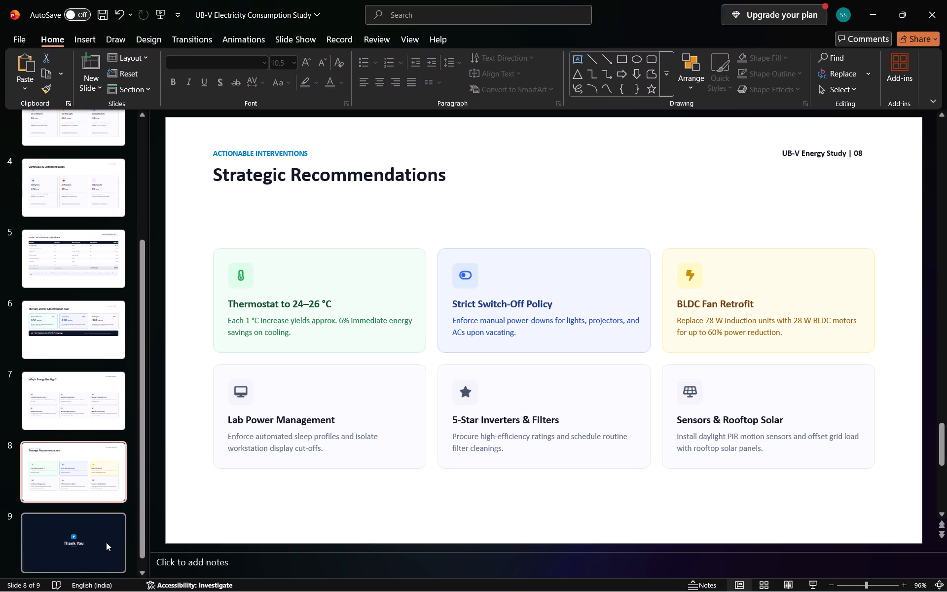
left_click(106, 542)
left_click(86, 455)
left_click(66, 376)
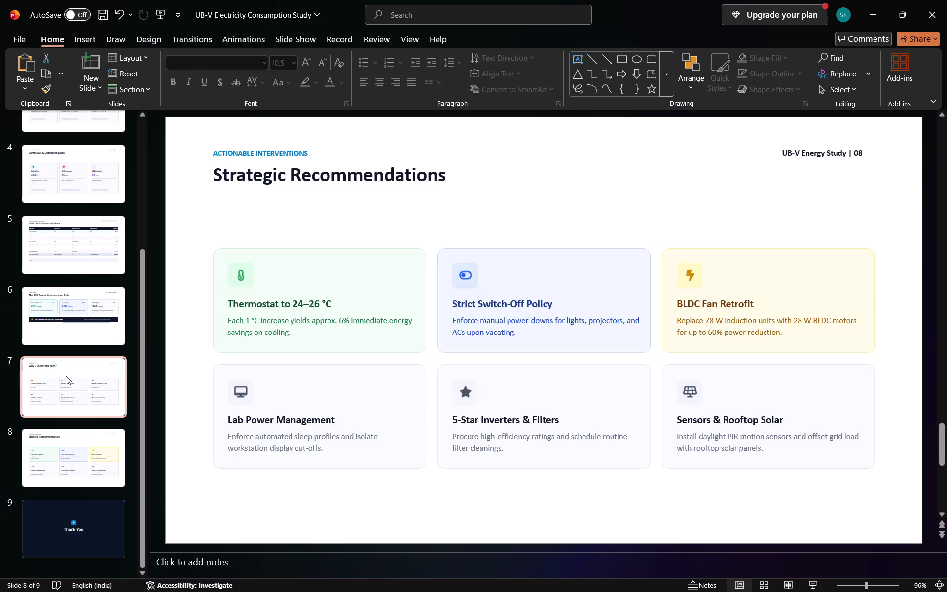
left_click(64, 290)
left_click(70, 243)
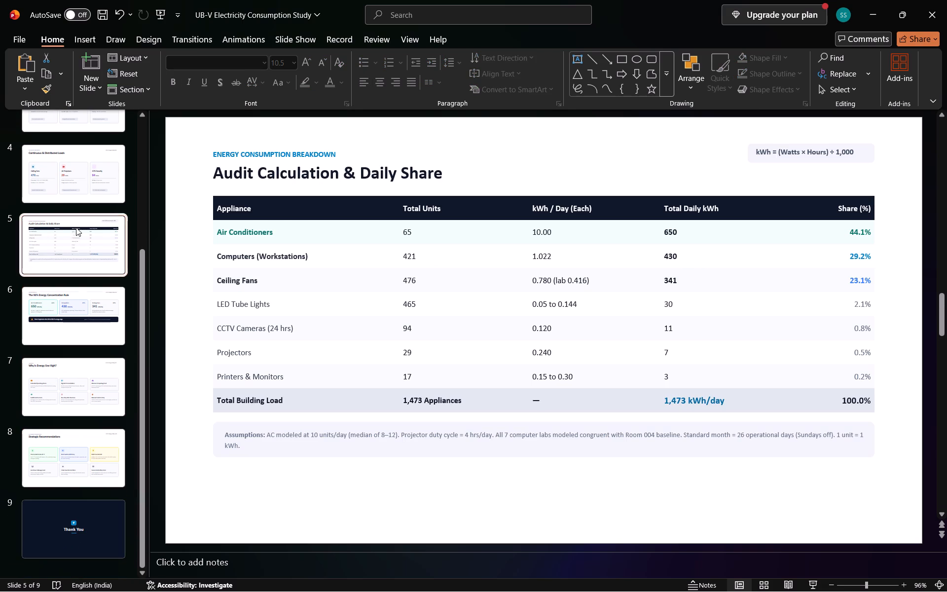
scroll(76, 214, "up", 4)
scroll(46, 231, "down", 5)
scroll(46, 239, "up", 9)
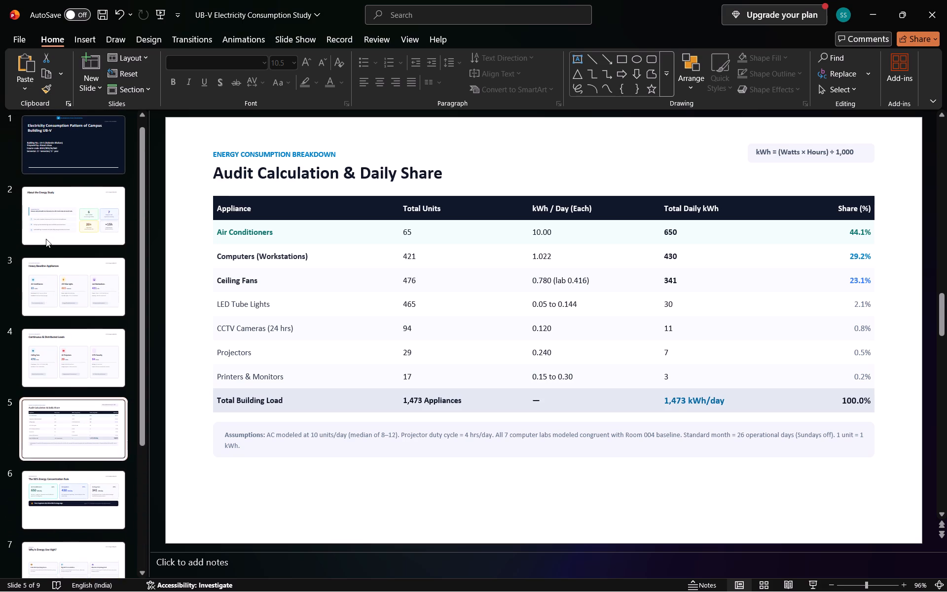
scroll(46, 239, "up", 1)
left_click(54, 217)
left_click(77, 150)
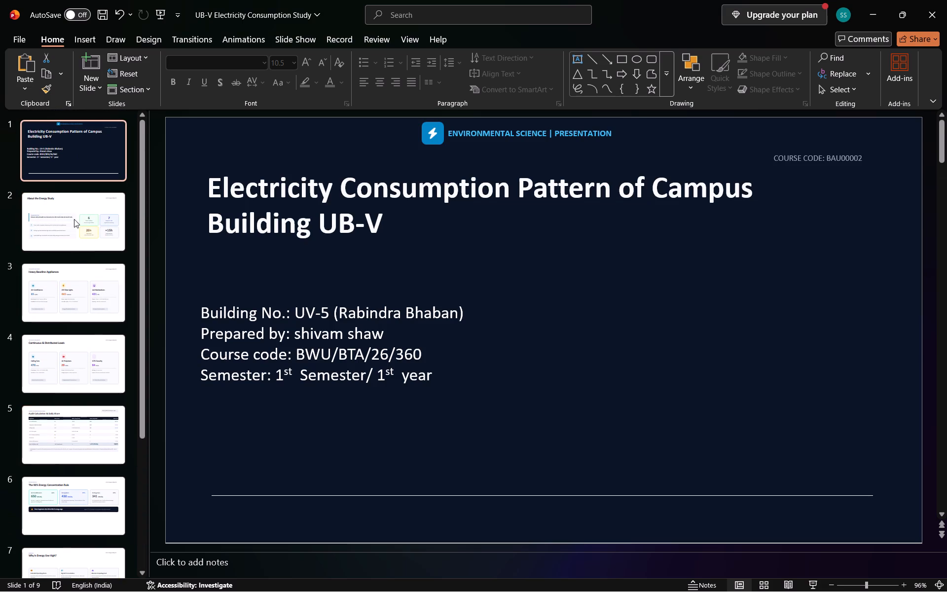
left_click(76, 285)
left_click(75, 343)
left_click(73, 441)
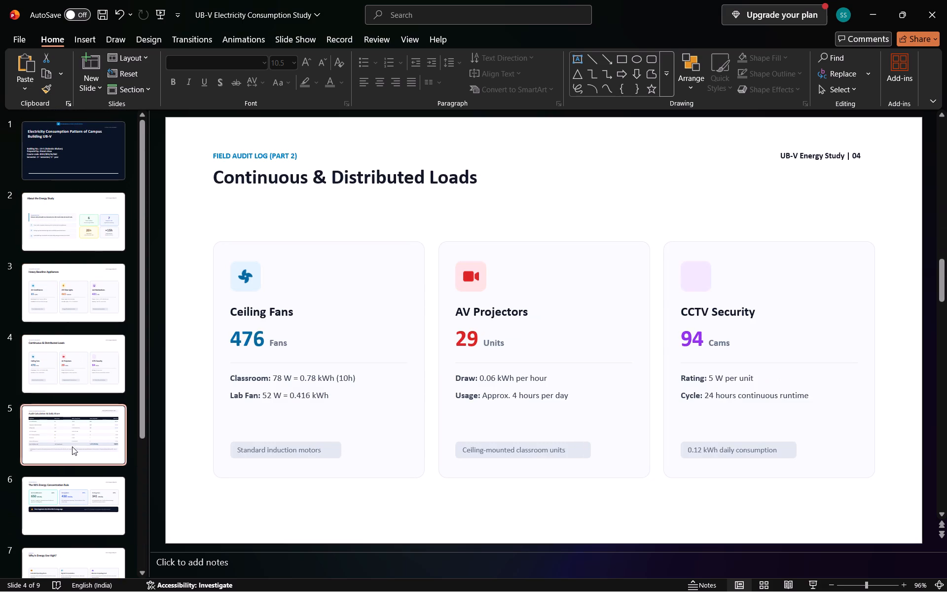
left_click(86, 509)
scroll(101, 504, "down", 3)
left_click(97, 500)
scroll(99, 535, "down", 2)
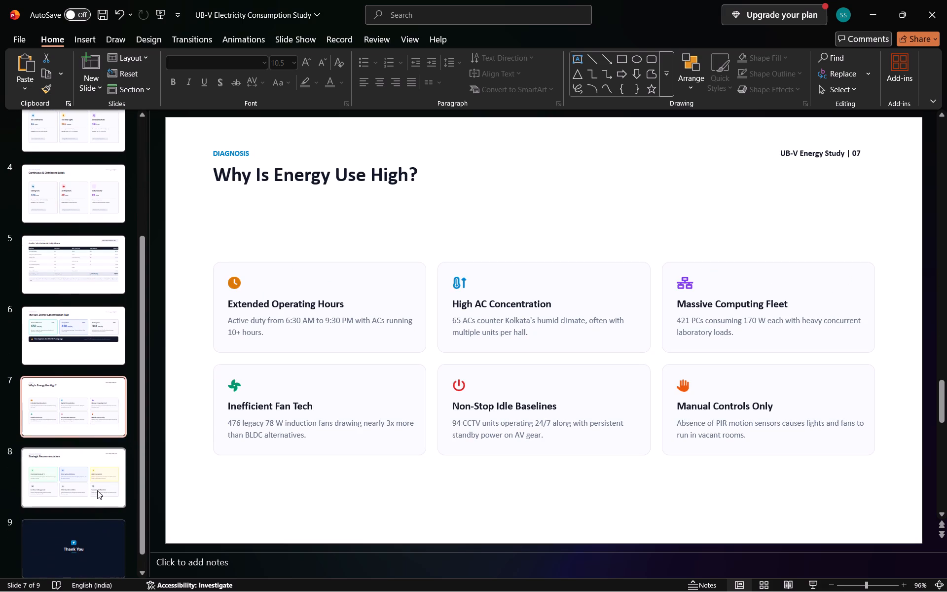
left_click(97, 490)
left_click(96, 544)
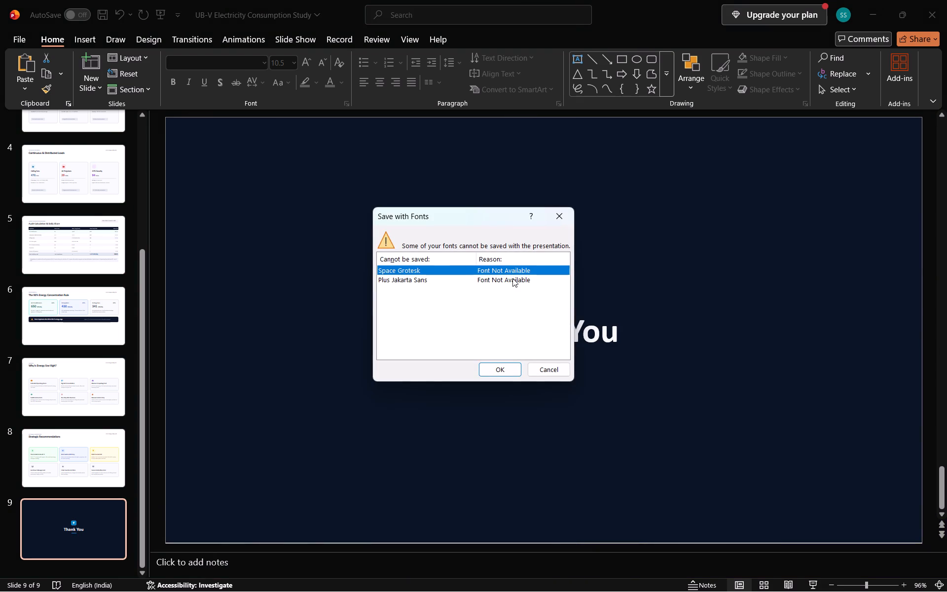
Save the presentation without embedding the unavailable fonts Space Grotesk and Plus Jakarta Sans.
left_click(429, 281)
left_click(452, 270)
left_click(482, 259)
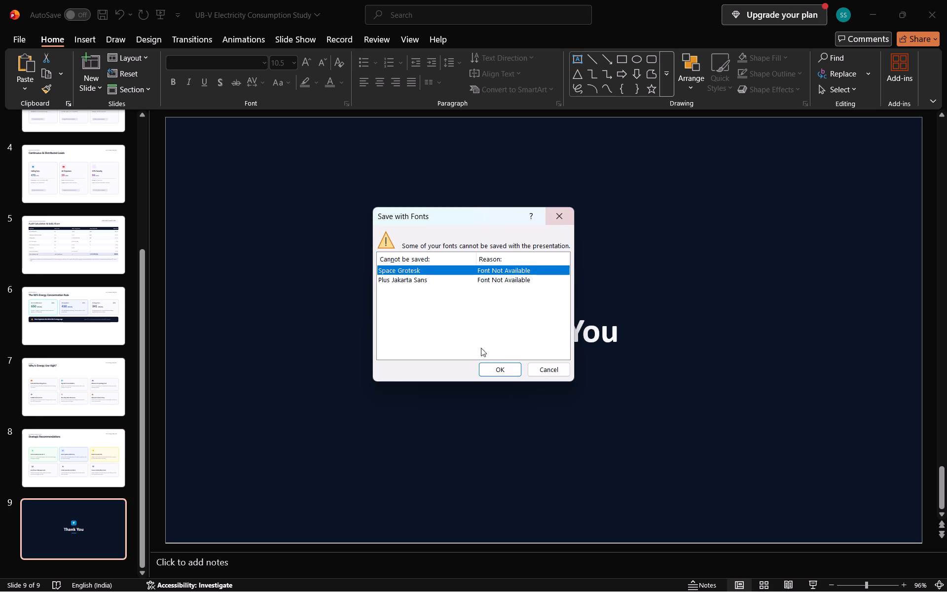
left_click(487, 368)
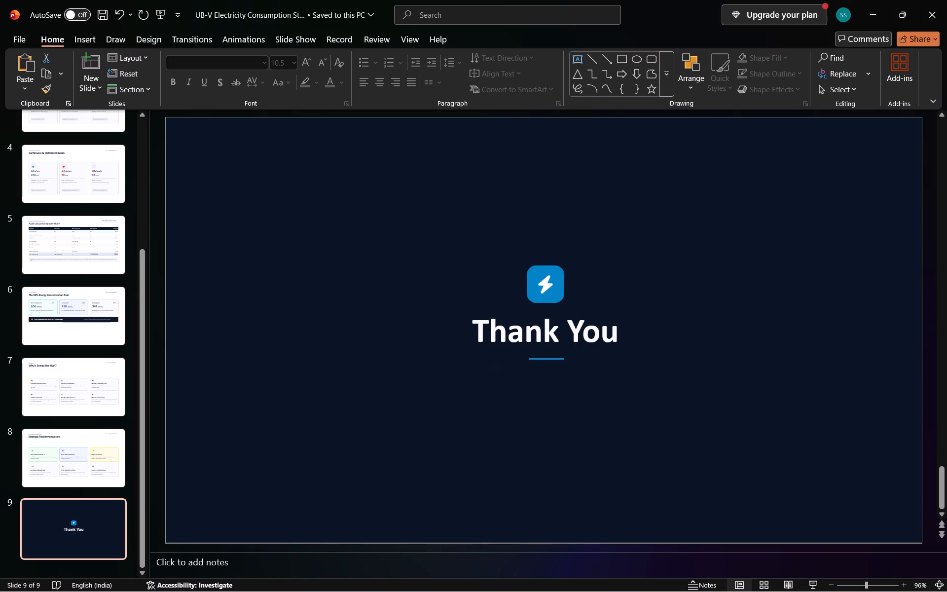
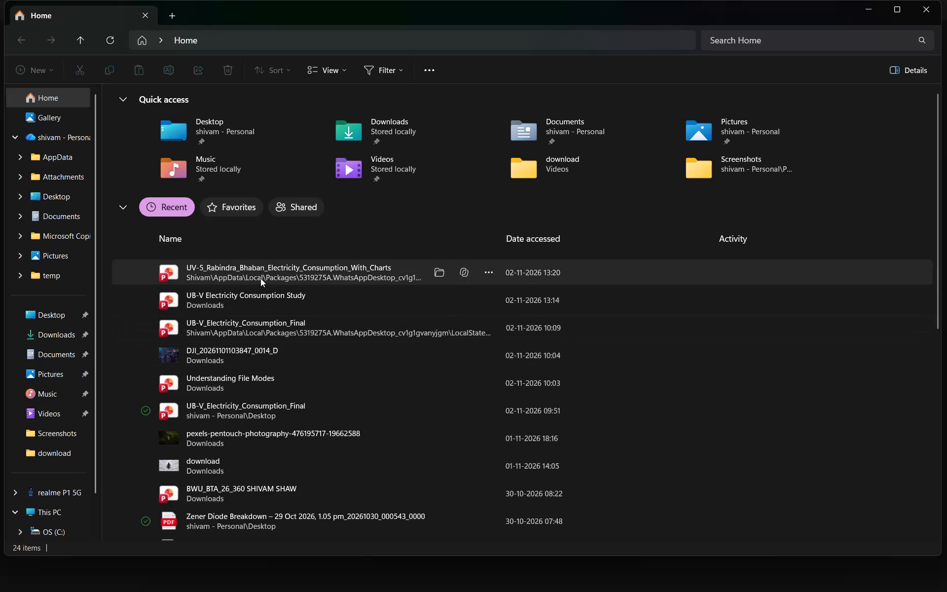
Open the properties of the UV-5_Rabindra_Bhaban_Electricity_Consumption_With_Charts presentation and erase its file name from the end, starting with _With_Charts.
right_click(264, 268)
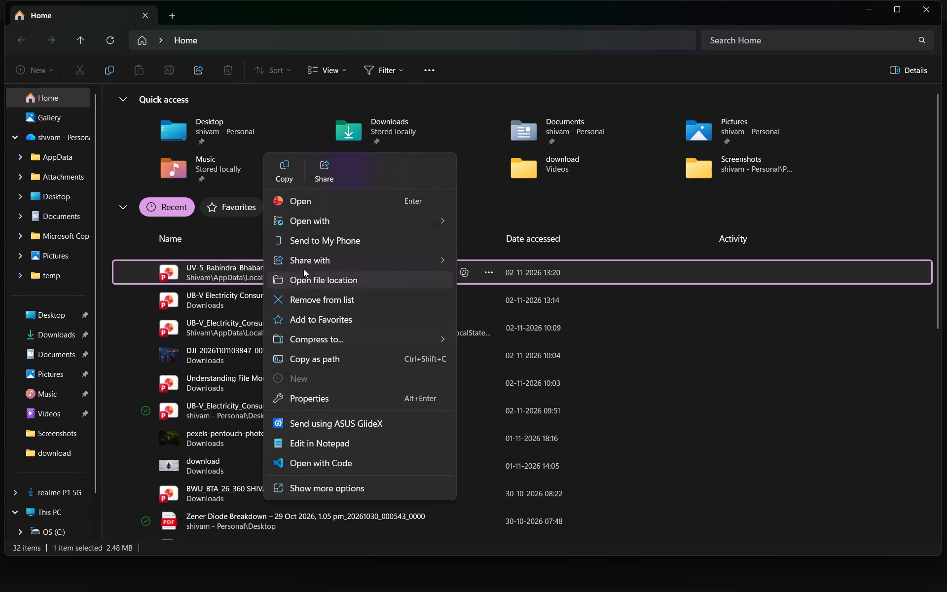
left_click(336, 401)
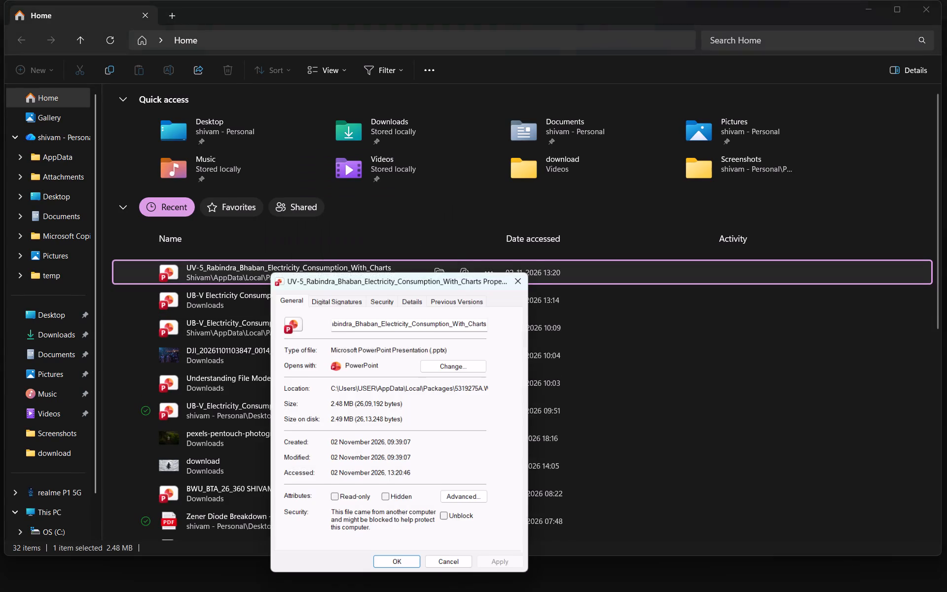
left_click(445, 316)
left_click(448, 326)
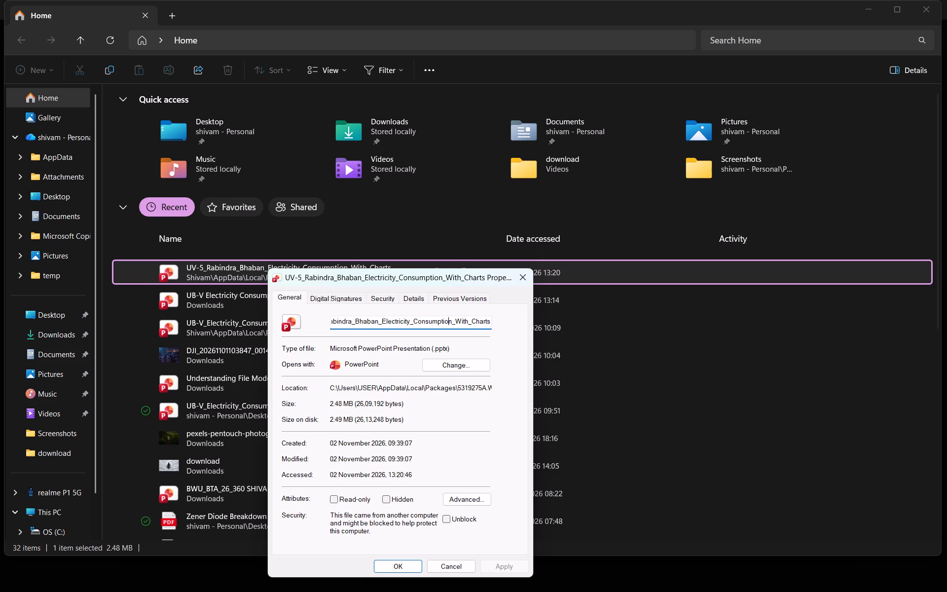
key("Right")
key("Right")
key("Right")
key("Right")
key("Right")
key("Right")
key("Right")
key("Right")
key("Right")
key("Right")
key("Right")
key("Right")
key("Right")
key("Right")
key("Right")
key("Right")
key("Right")
key("Right")
key("Right")
key("Right")
key("BackSpace")
key("BackSpace")
key("BackSpace")
key("BackSpace")
key("BackSpace")
key("BackSpace")
key("BackSpace")
key("BackSpace")
key("BackSpace")
key("BackSpace")
key("BackSpace")
key("BackSpace")
key("BackSpace")
key("BackSpace")
key("BackSpace")
key("BackSpace")
key("BackSpace")
key("BackSpace")
key("BackSpace")
key("BackSpace")
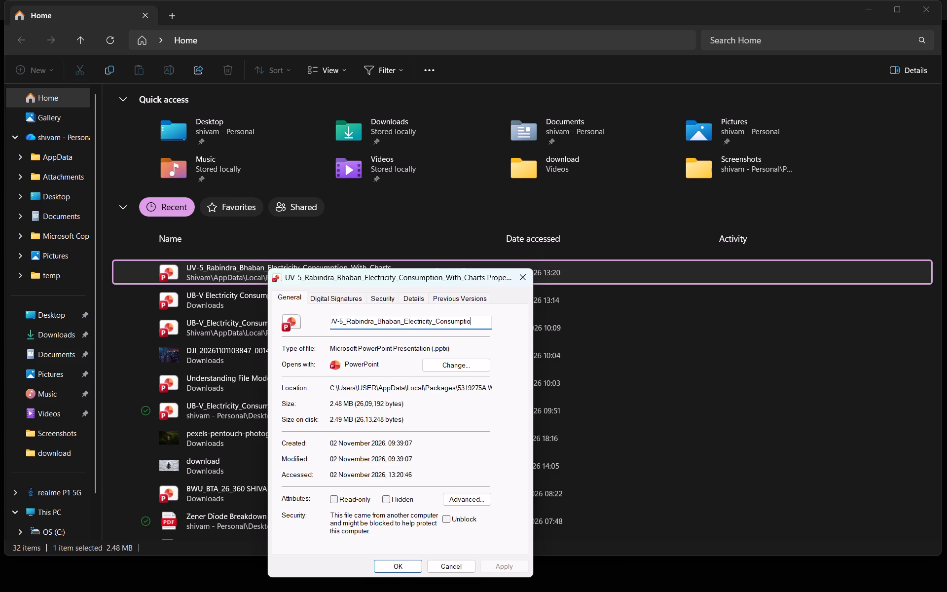
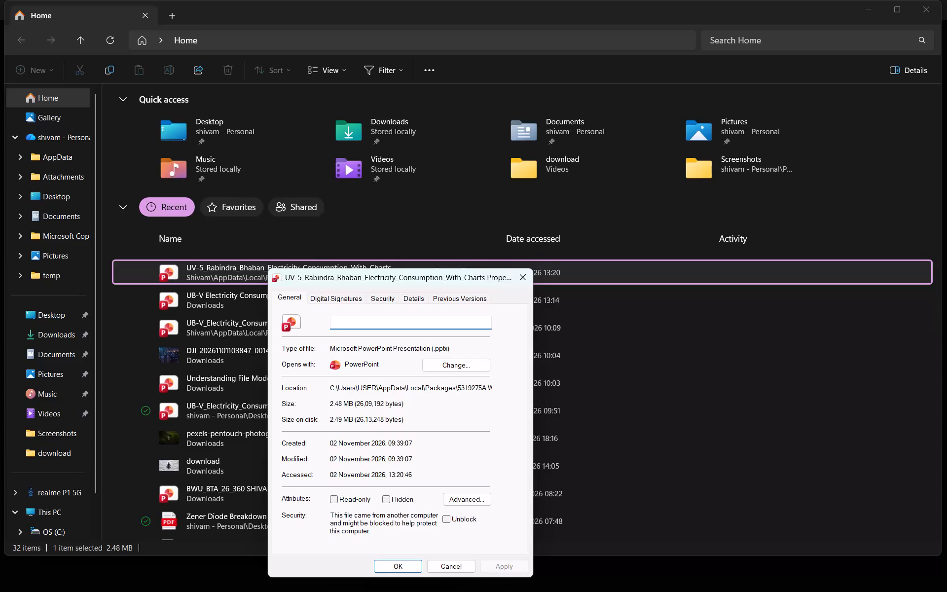
Begin the presentation's new file name with the underscore-separated student ID that starts the recent BWU_BTA presentation's name, followed by a space.
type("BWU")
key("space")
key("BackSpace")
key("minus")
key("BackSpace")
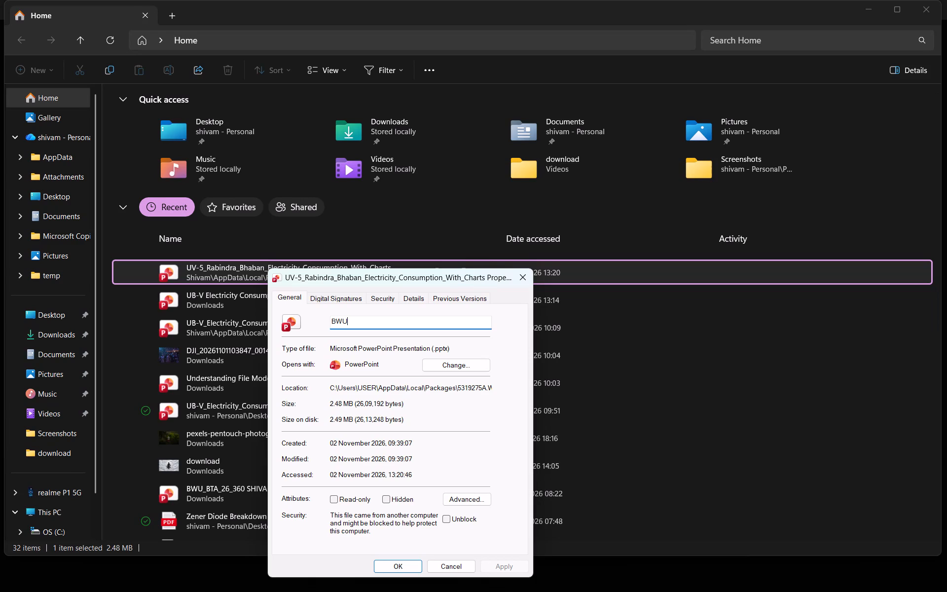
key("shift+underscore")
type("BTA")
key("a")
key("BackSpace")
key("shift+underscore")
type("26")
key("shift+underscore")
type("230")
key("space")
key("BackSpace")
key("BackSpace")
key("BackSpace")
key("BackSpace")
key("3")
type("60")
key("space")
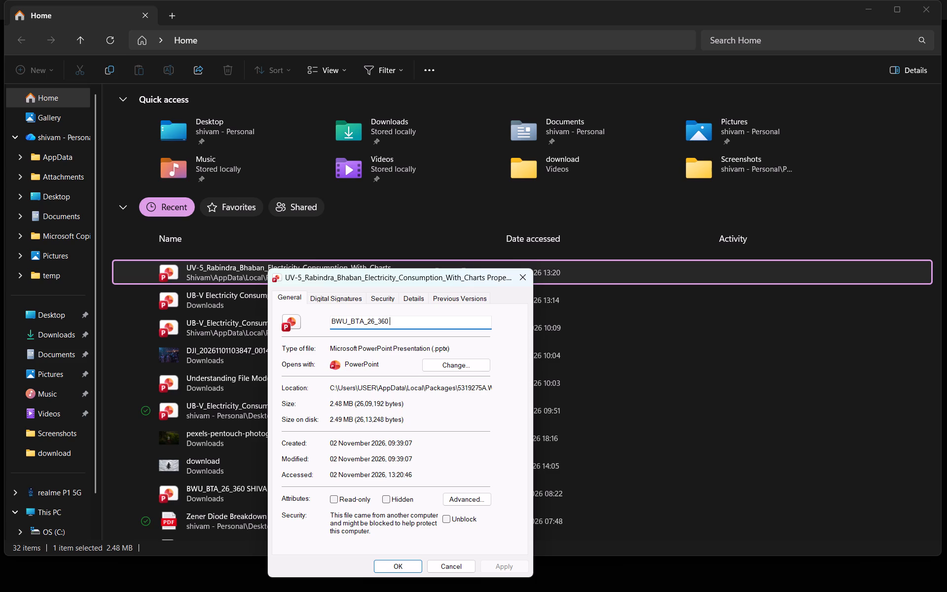
Complete the presentation's new file name by adding (EVS) after the student ID.
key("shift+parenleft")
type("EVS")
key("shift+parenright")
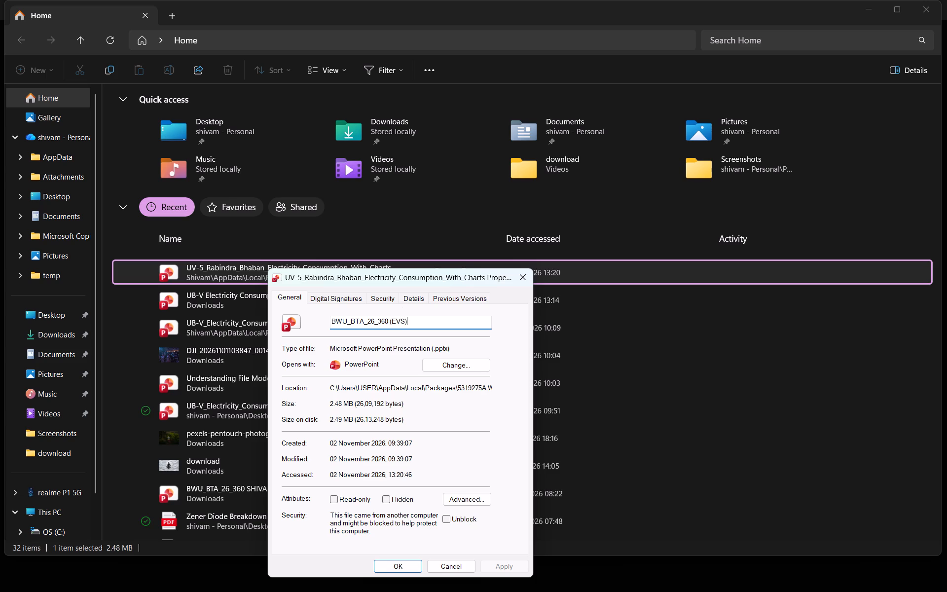
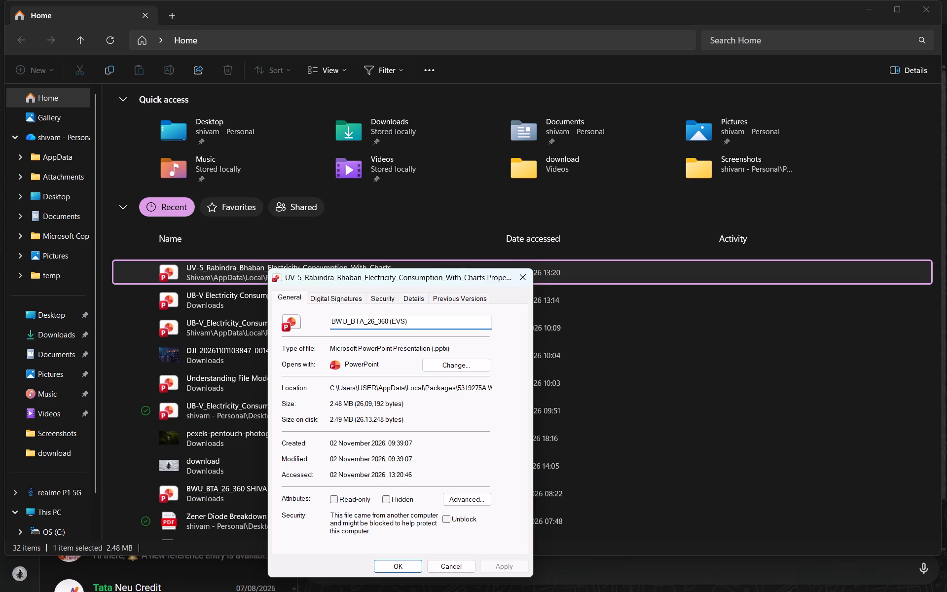
left_click(391, 318)
left_click(386, 322)
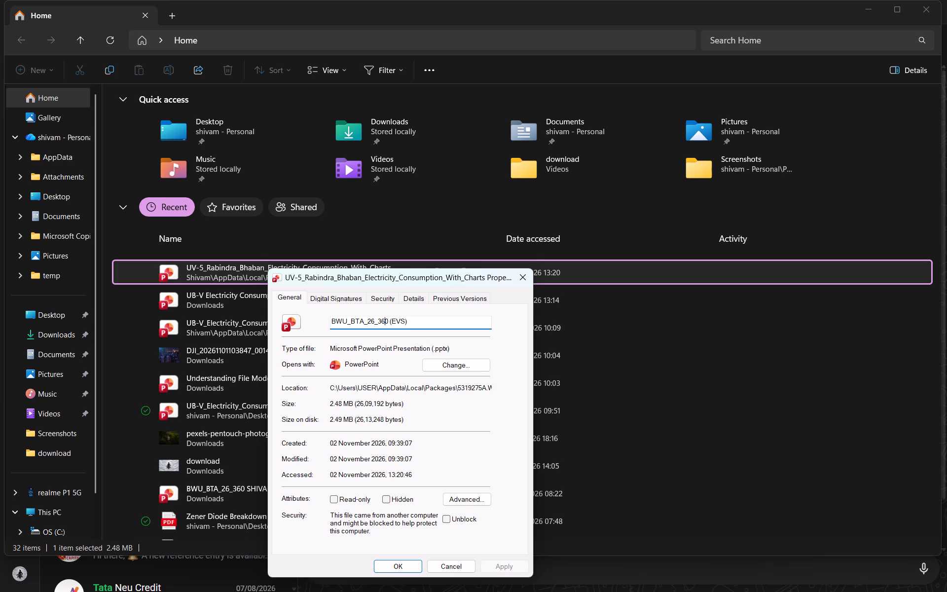
left_click(389, 320)
Insert the student's full name in capitals between the student ID and (EVS) in the file name, and apply the rename.
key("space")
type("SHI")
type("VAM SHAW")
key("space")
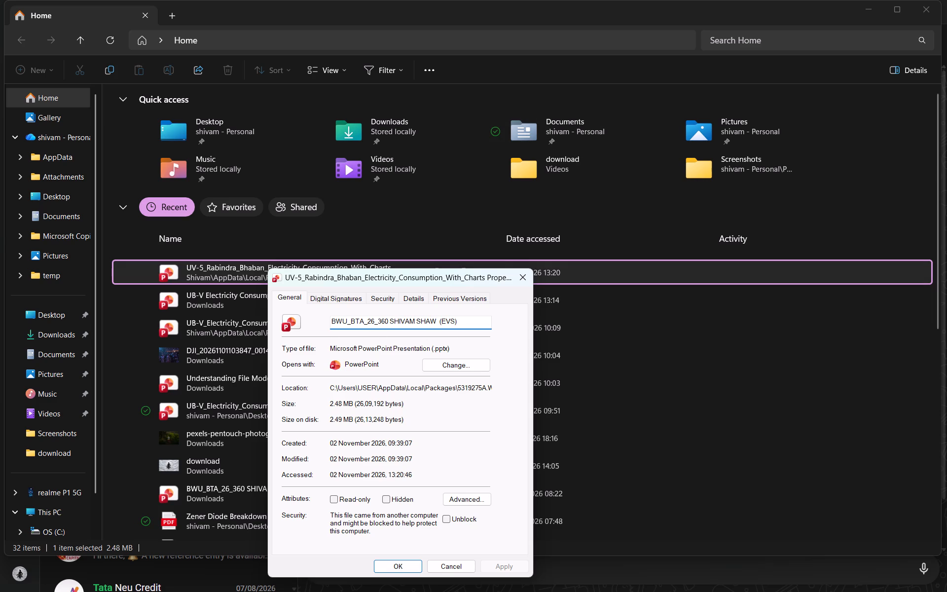
left_click(415, 561)
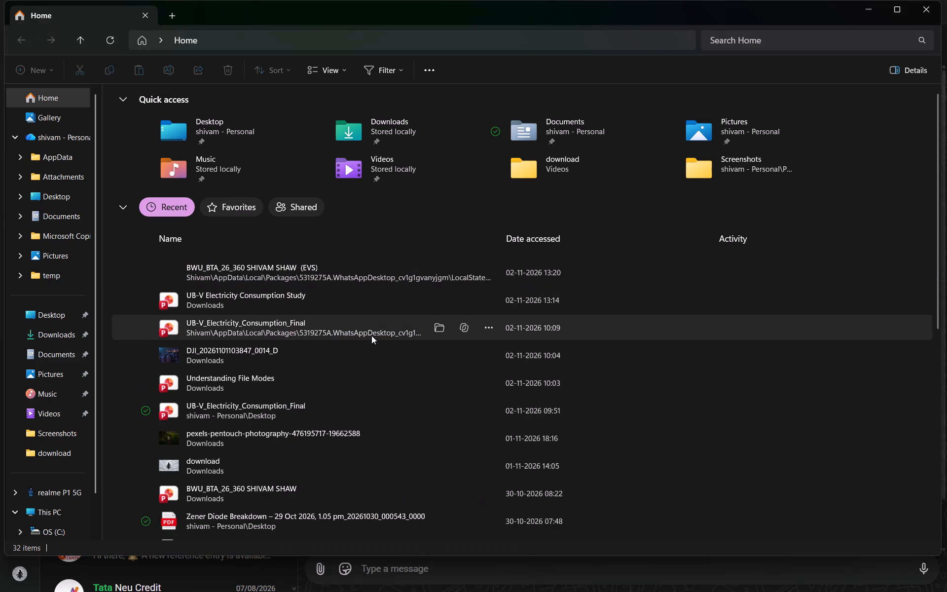
Open the renamed (EVS) presentation, check its title slide and opening slides to identify whose deck it is, and close it.
left_click_drag(359, 274, 355, 278)
left_click(355, 278)
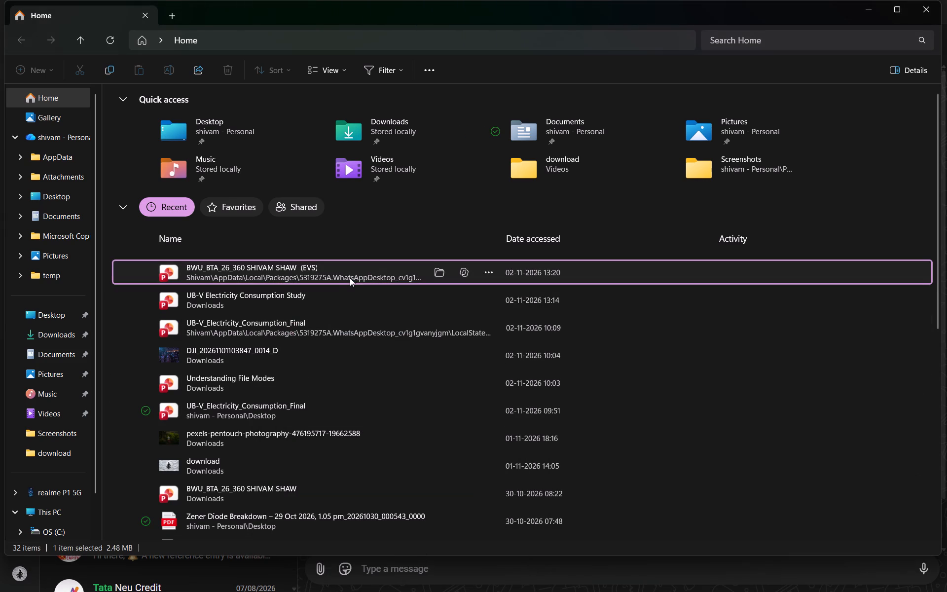
double_click(346, 278)
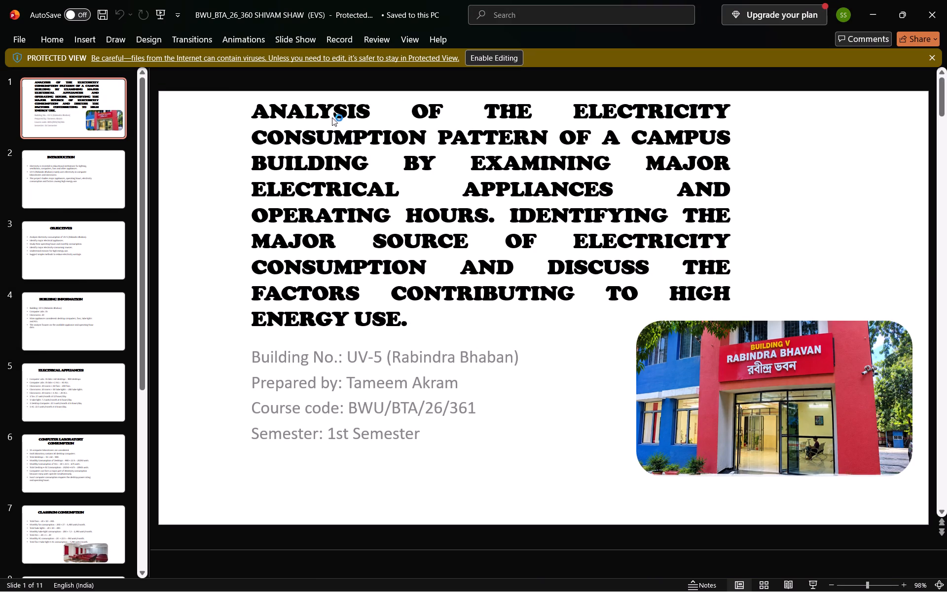
left_click(930, 3)
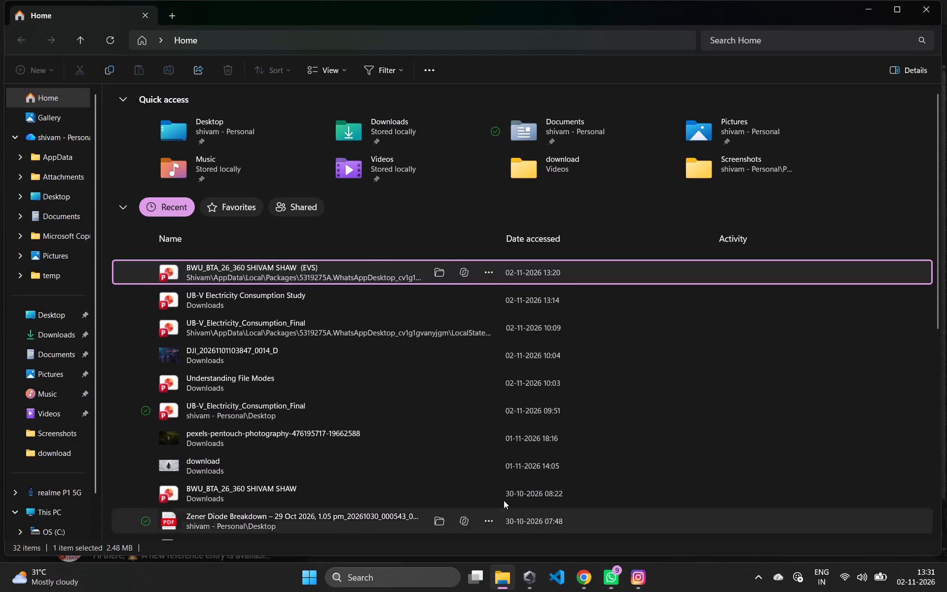
double_click(381, 275)
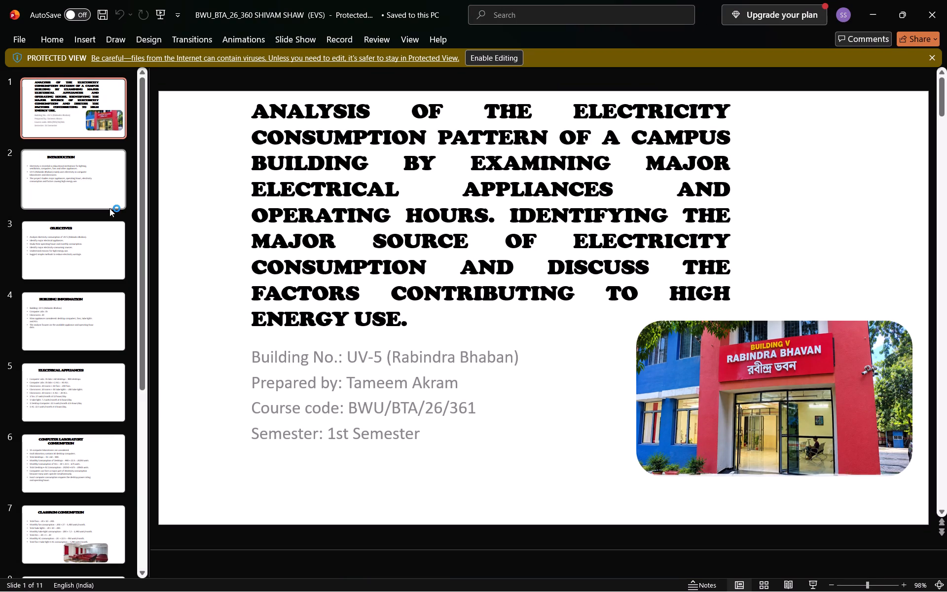
left_click(83, 185)
left_click(85, 210)
left_click(92, 245)
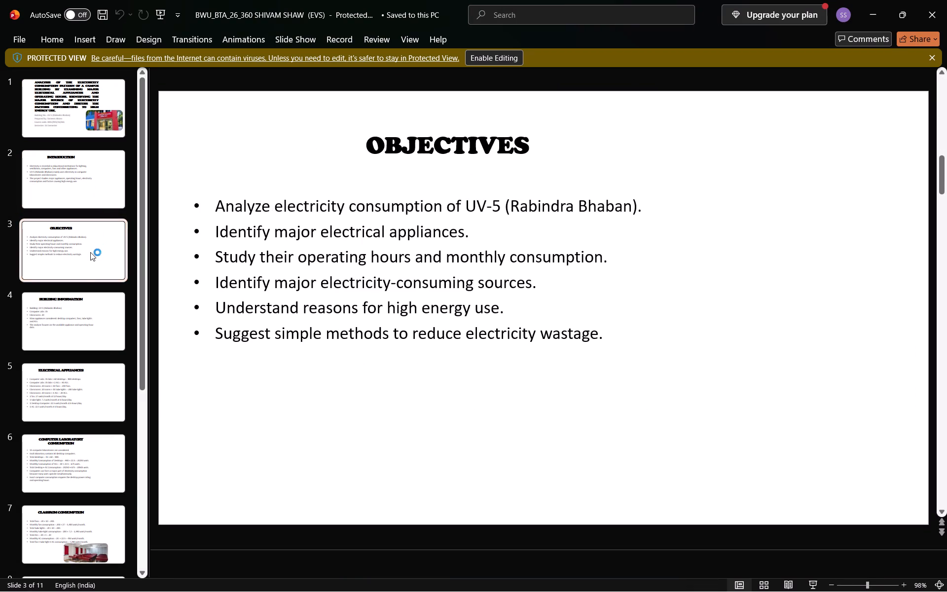
left_click(85, 265)
left_click(72, 286)
left_click(70, 289)
left_click(861, 23)
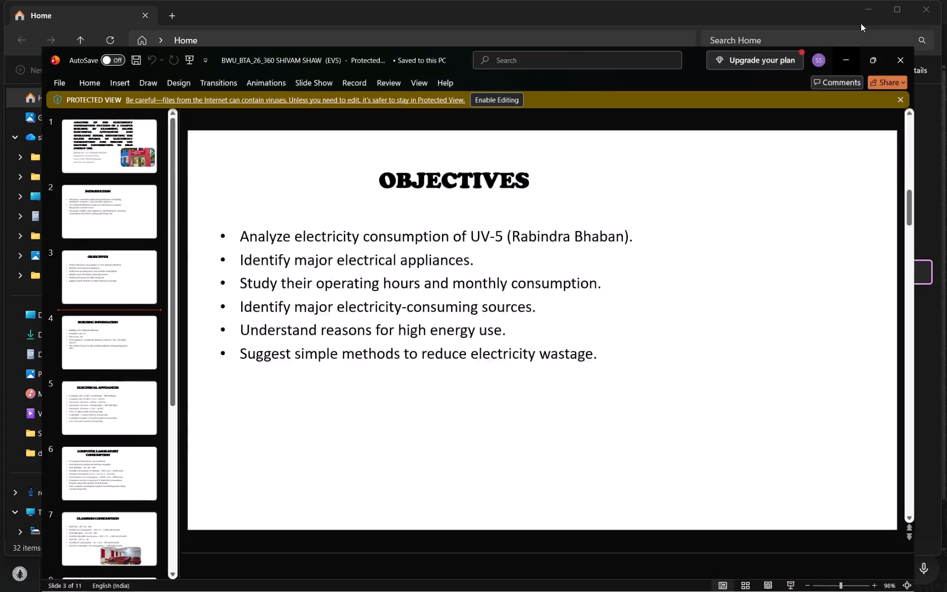
Copy the full file name of the recent (EVS) presentation from its properties.
right_click(398, 264)
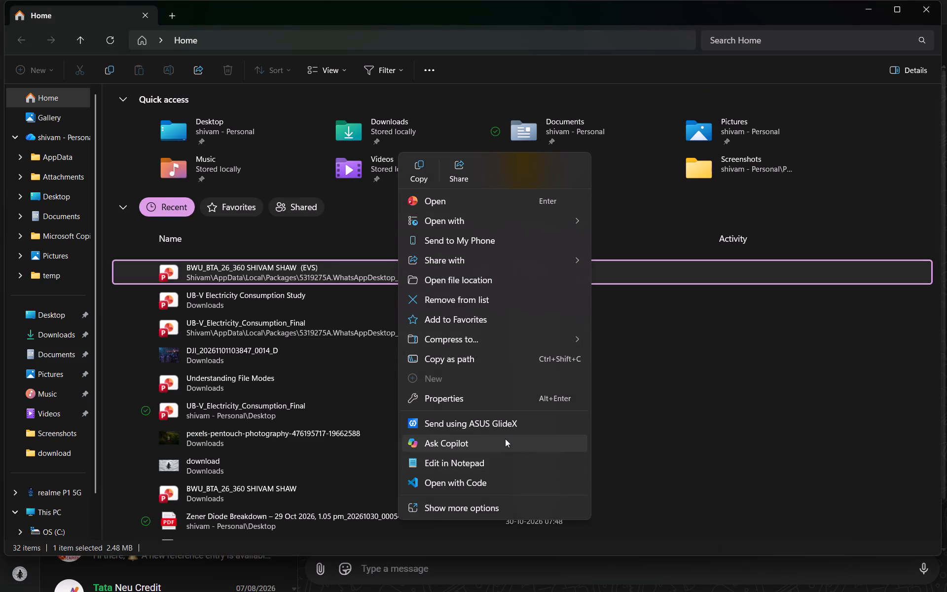
left_click(460, 401)
left_click(475, 320)
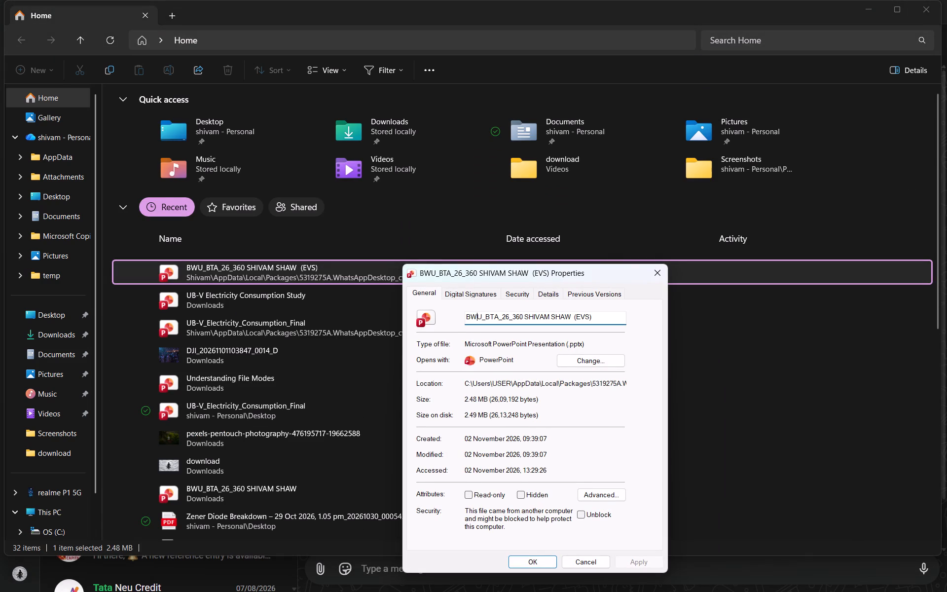
key("ctrl+a")
key("ctrl+c")
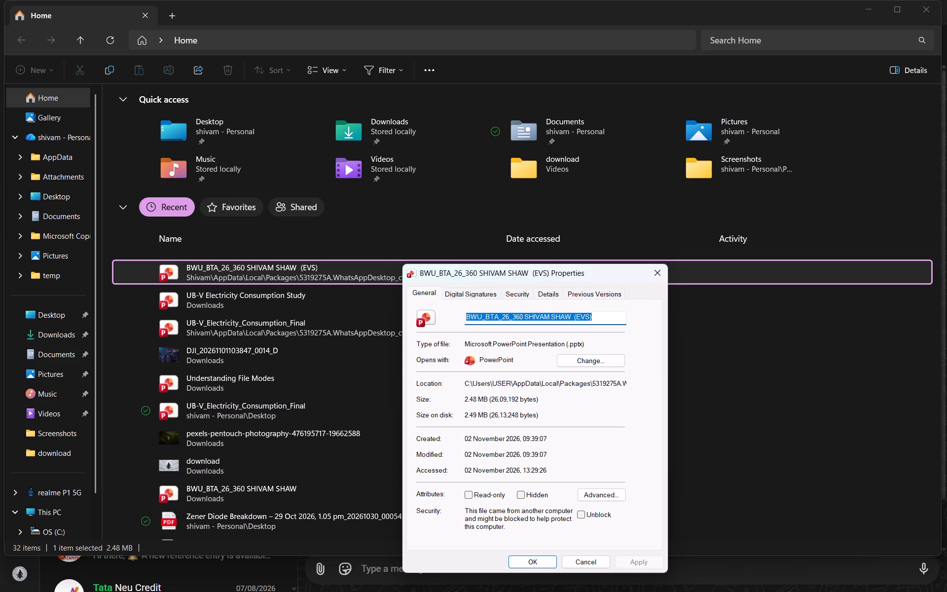
Rename this (EVS) presentation by appending FBF to the end of its name.
left_click(614, 317)
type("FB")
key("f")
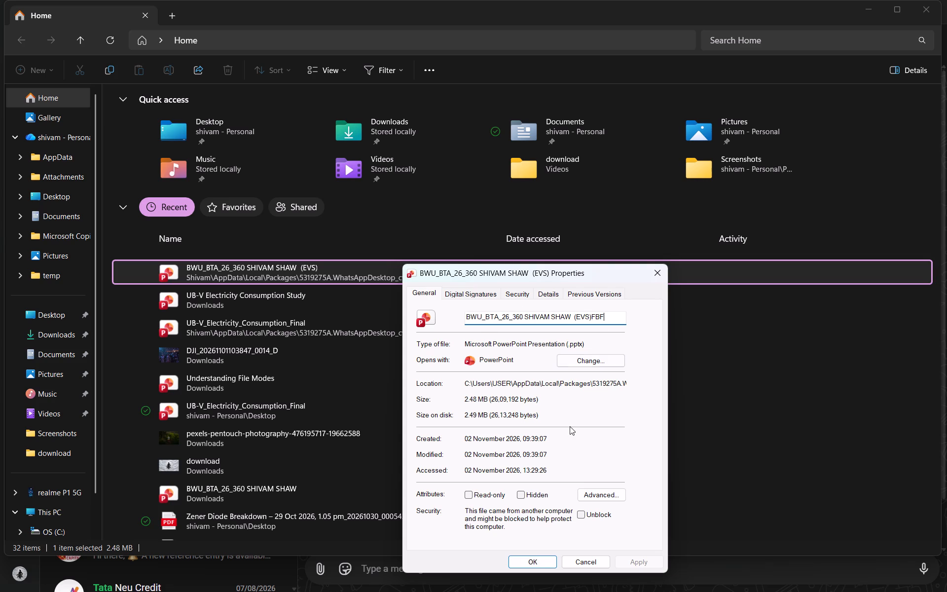
left_click(542, 557)
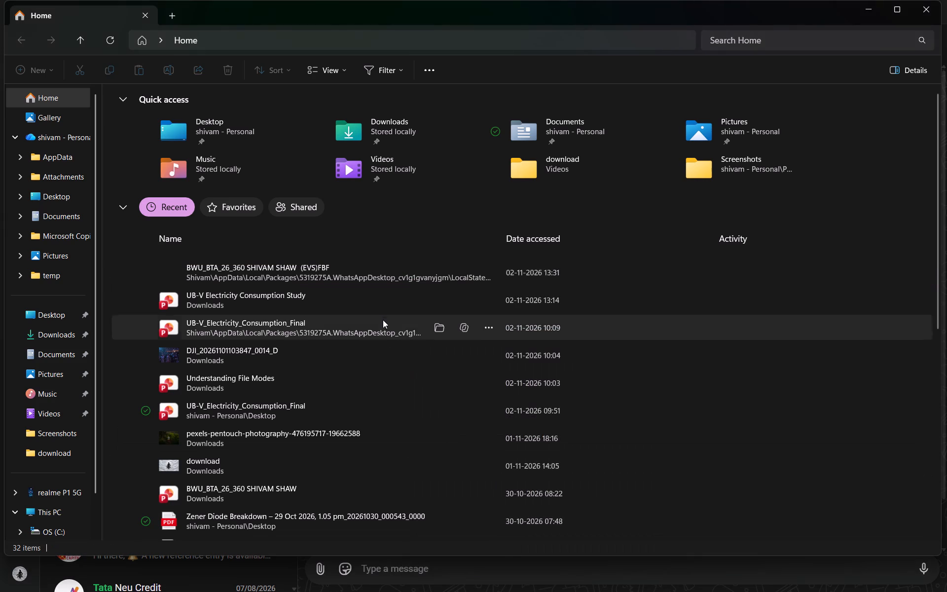
Open the UB-V Electricity Consumption Study presentation from Downloads, look through its slides to verify the deck, and close it.
double_click(383, 297)
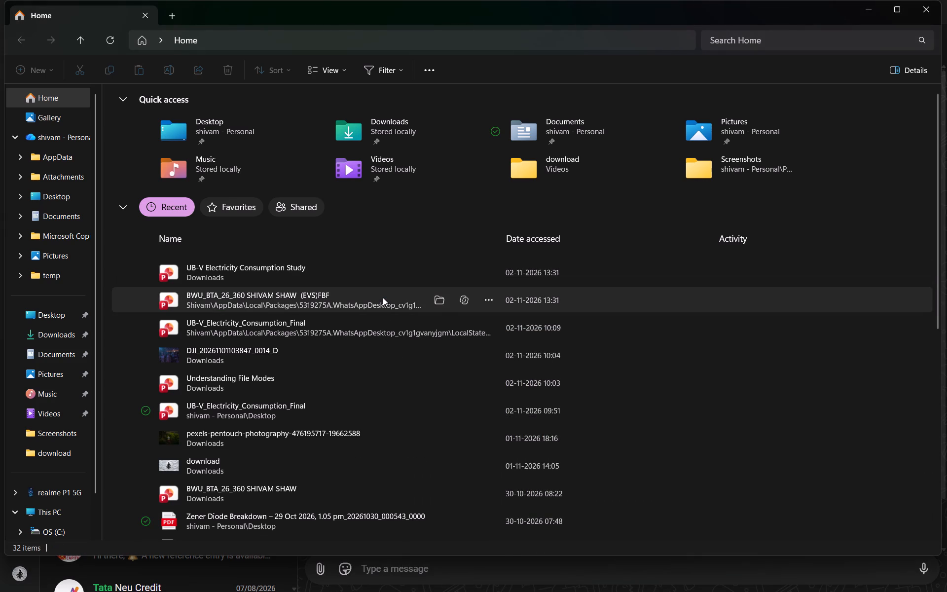
double_click(355, 279)
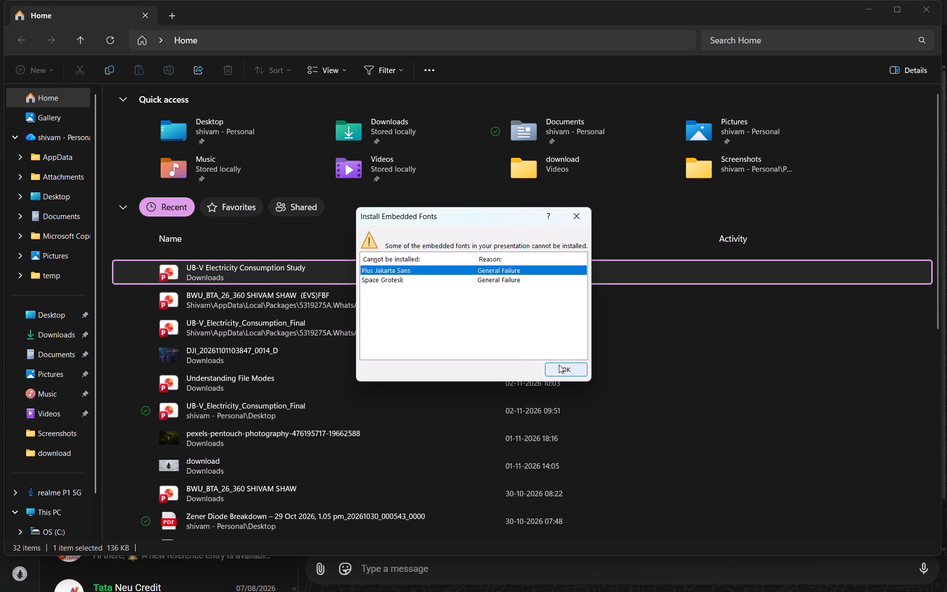
left_click(559, 365)
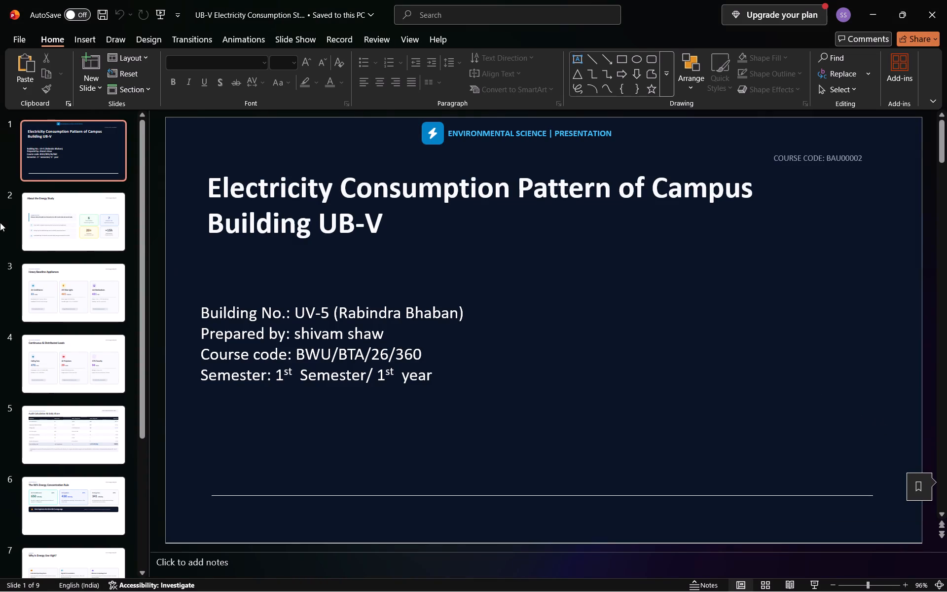
left_click(36, 222)
left_click(50, 268)
left_click(60, 304)
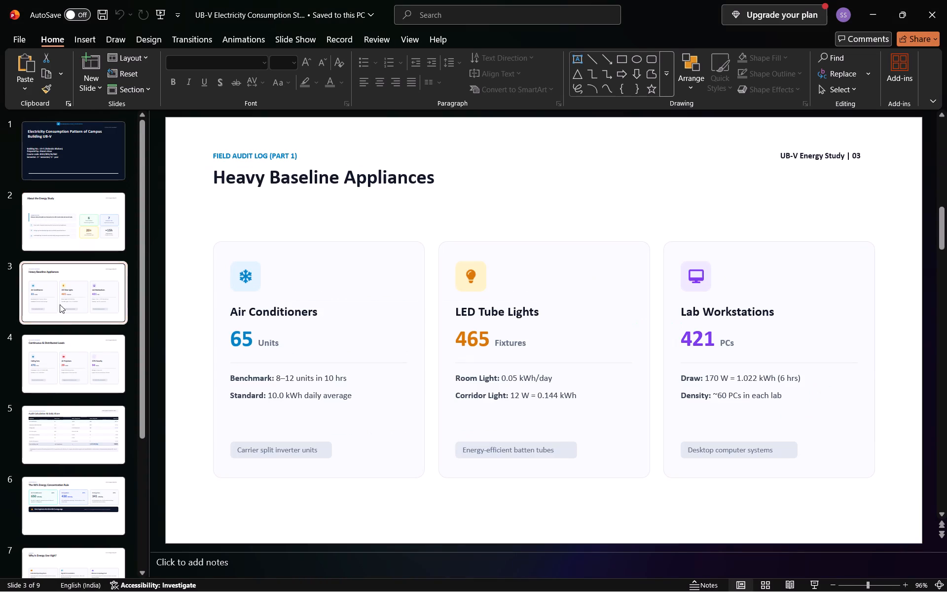
left_click(64, 343)
left_click(73, 384)
left_click(73, 418)
scroll(94, 414, "down", 3)
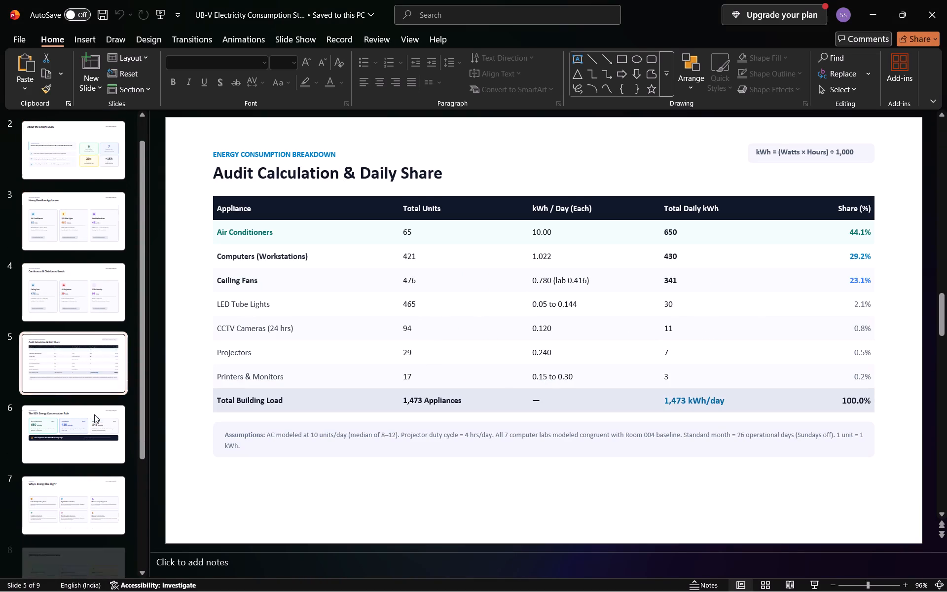
scroll(94, 414, "down", 1)
left_click(110, 429)
left_click(946, 0)
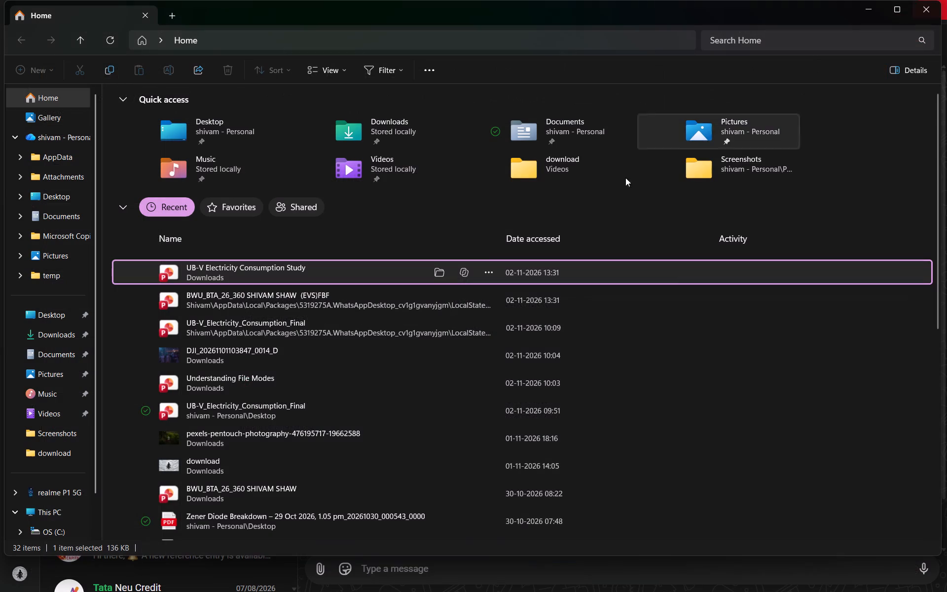
Rename the UB-V Electricity Consumption Study file with the copied name of student ID, full name and (EVS).
left_click(484, 272)
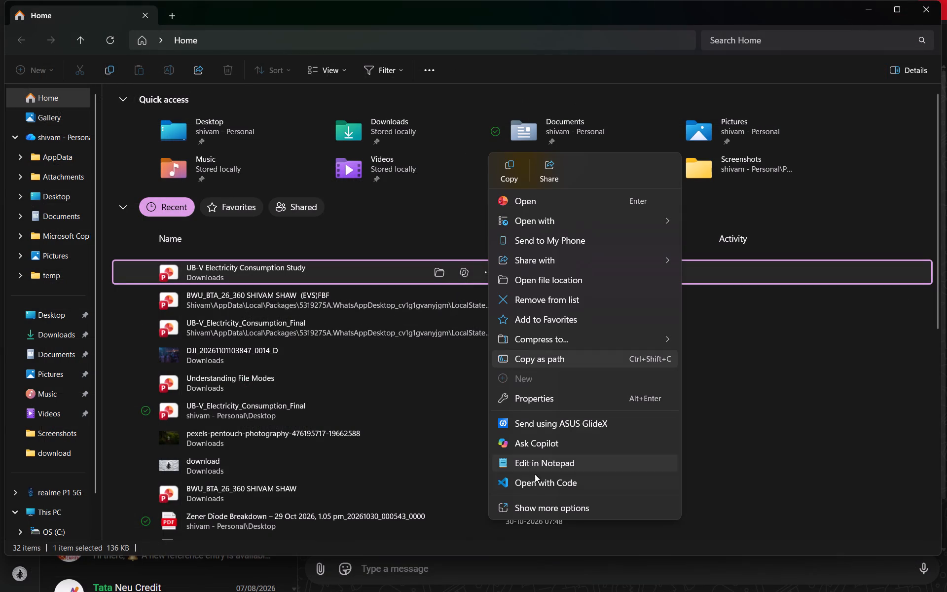
left_click(557, 395)
left_click(662, 321)
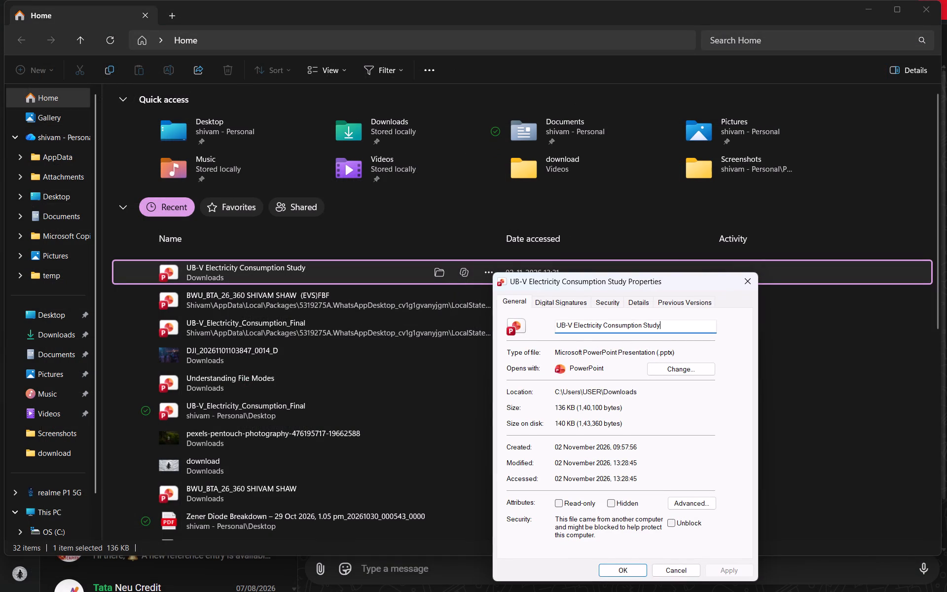
key("ctrl+a")
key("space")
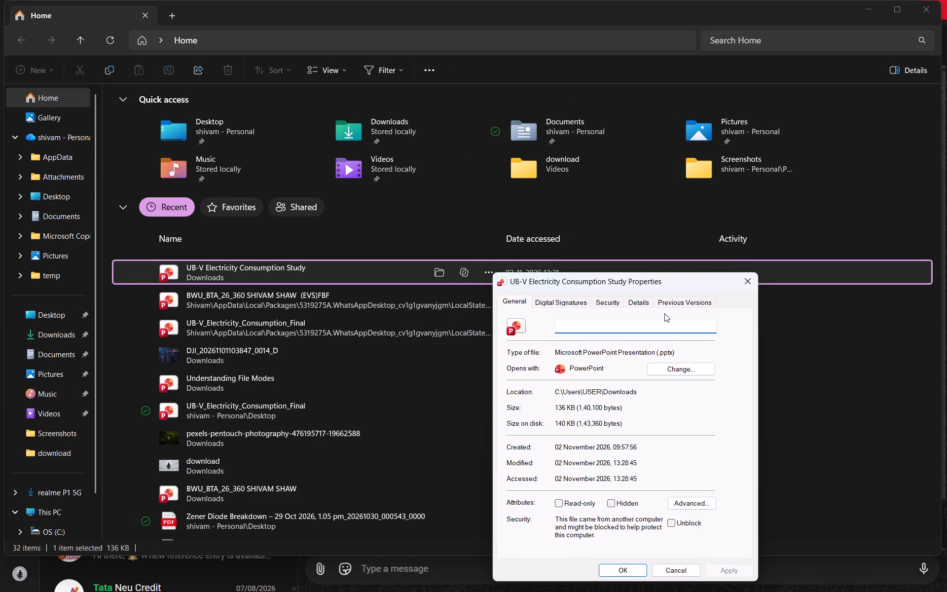
key("ctrl+v")
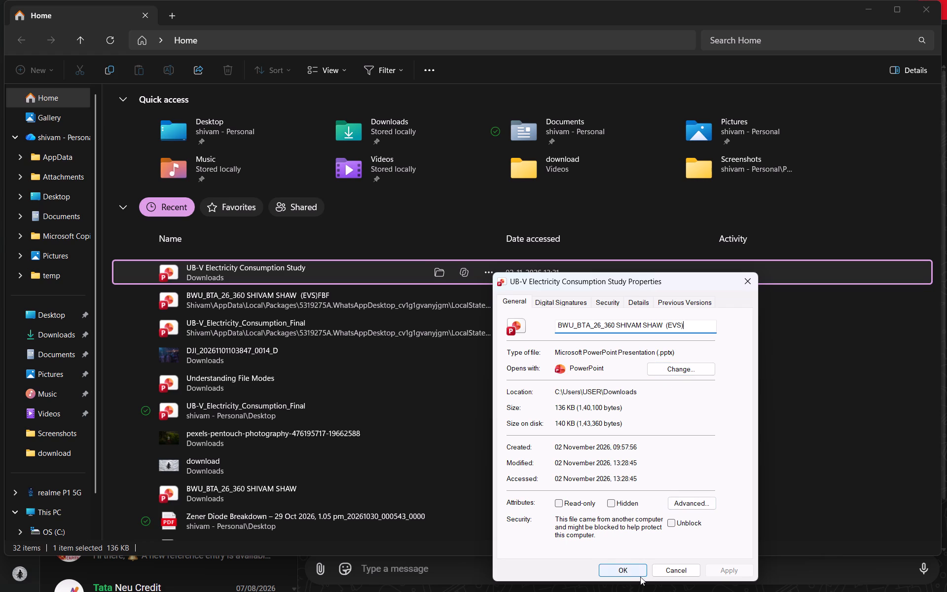
left_click(637, 576)
Open the newly renamed (EVS) presentation and review its slides from the title through Audit Calculation & Daily Share.
triple_click(384, 265)
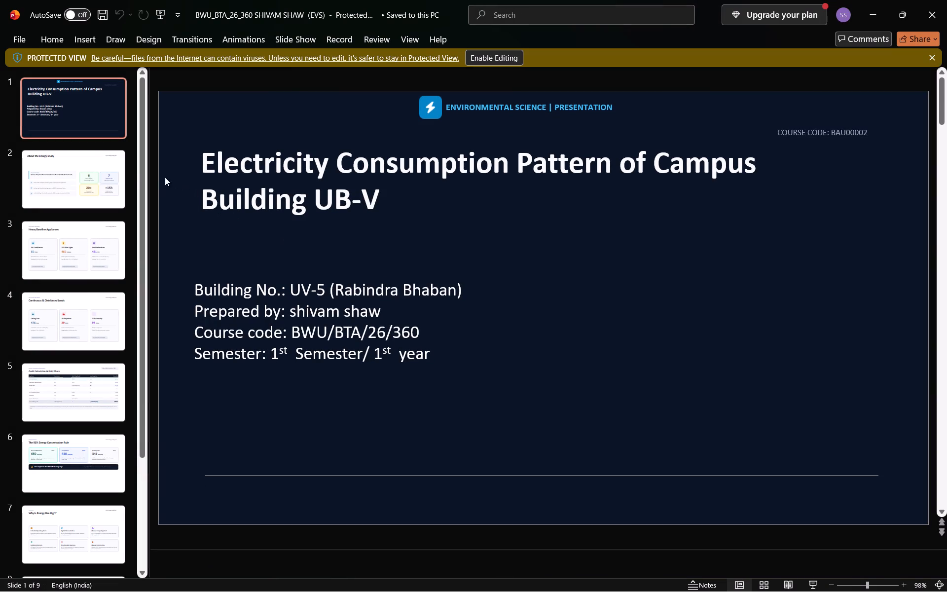
left_click(105, 170)
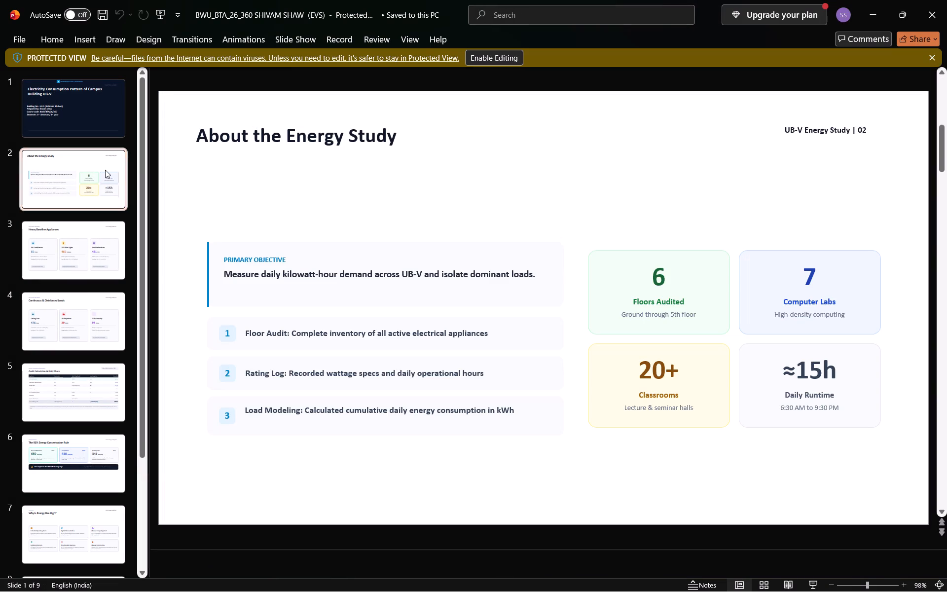
left_click(93, 117)
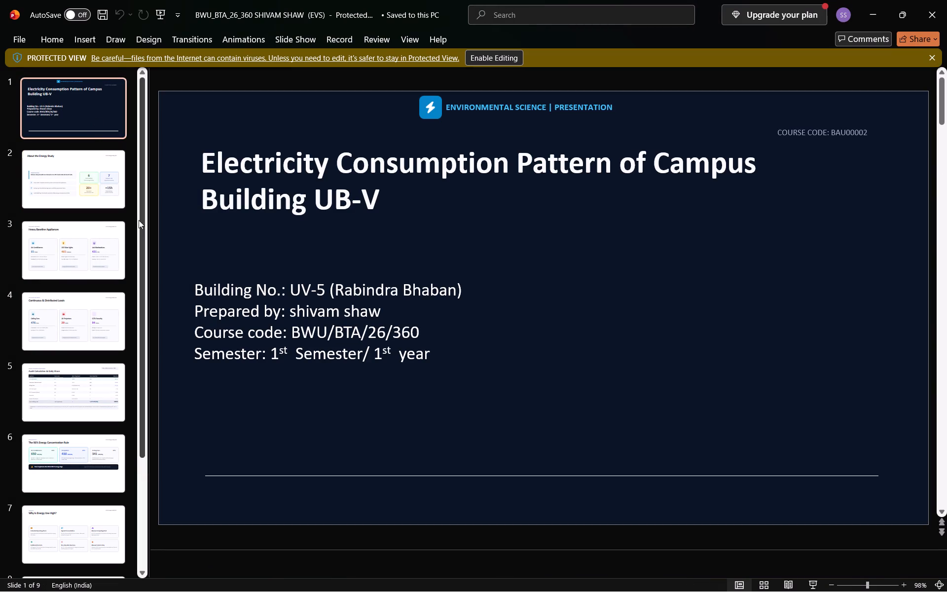
left_click(93, 198)
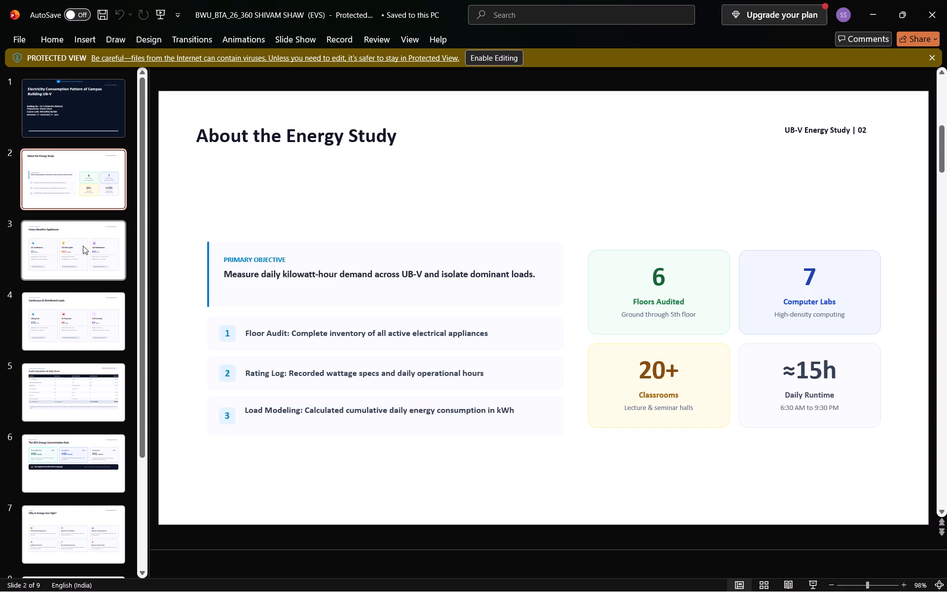
left_click(83, 246)
left_click(85, 287)
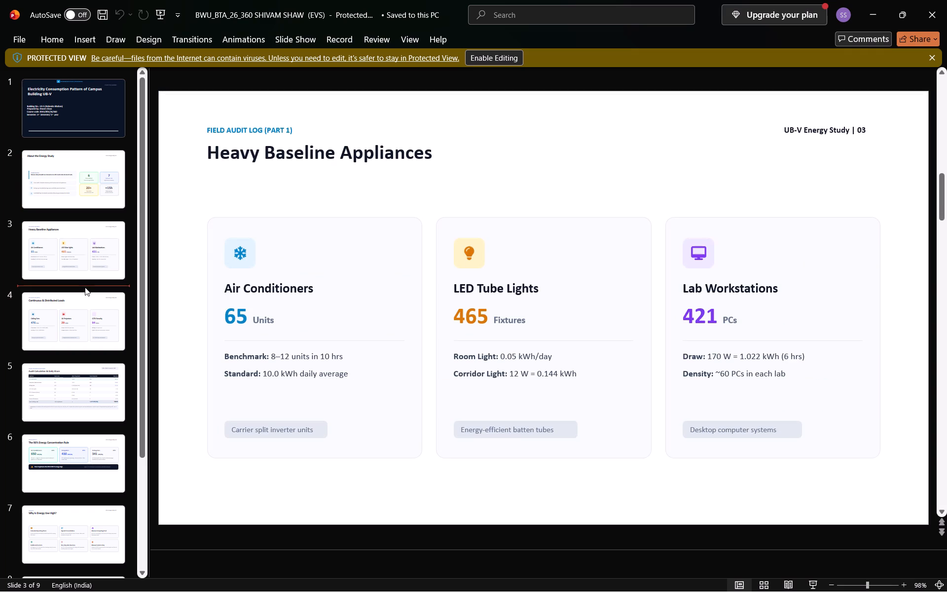
left_click(87, 312)
left_click(105, 394)
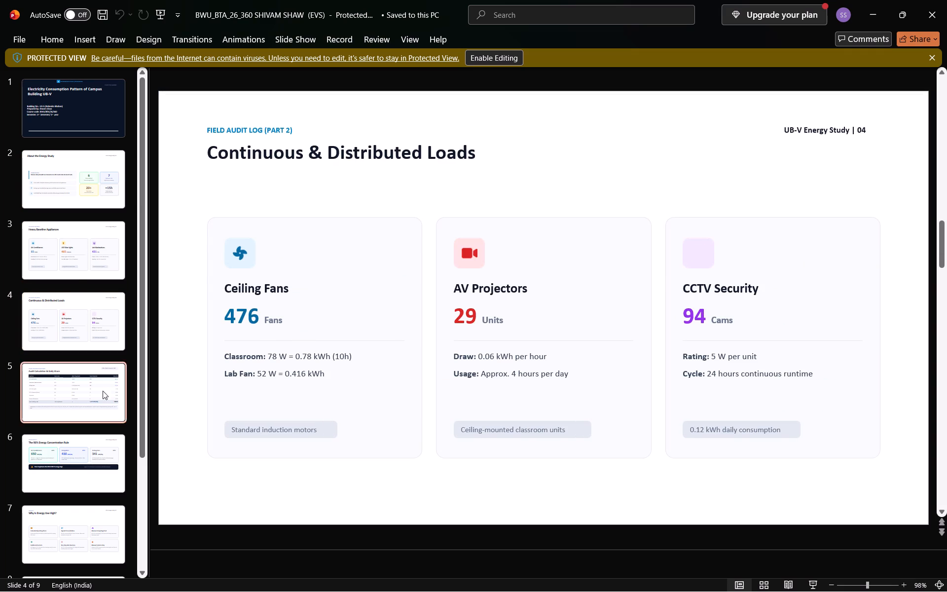
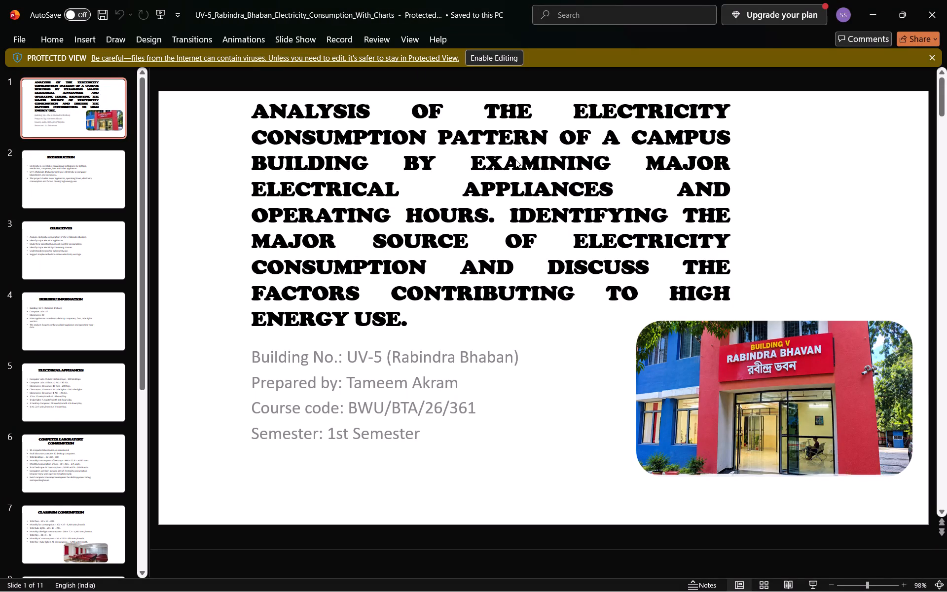
Glance at the Introduction slide of the UV-5 Rabindra Bhaban presentation, return to the title slide and select its entire title text.
left_click(89, 162)
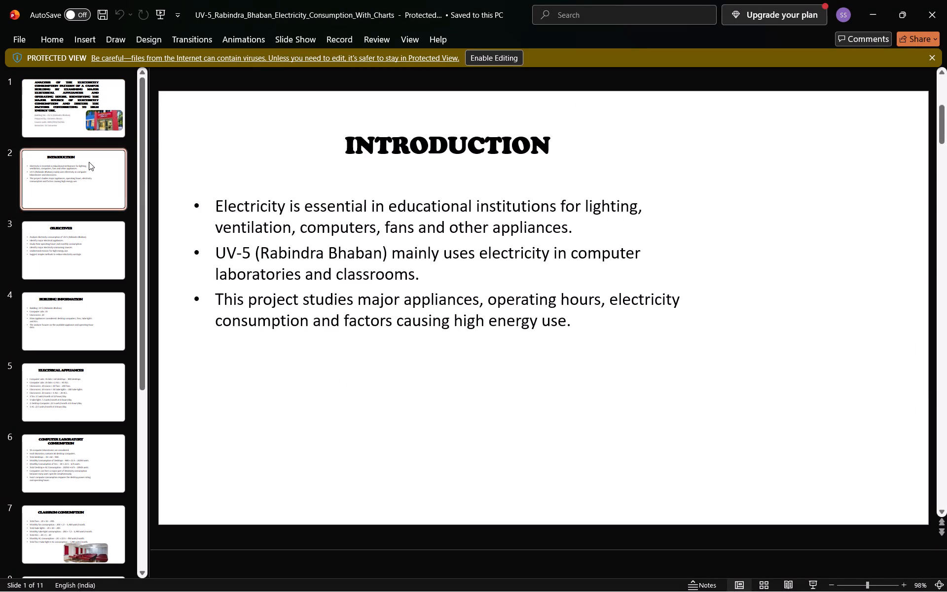
left_click(68, 114)
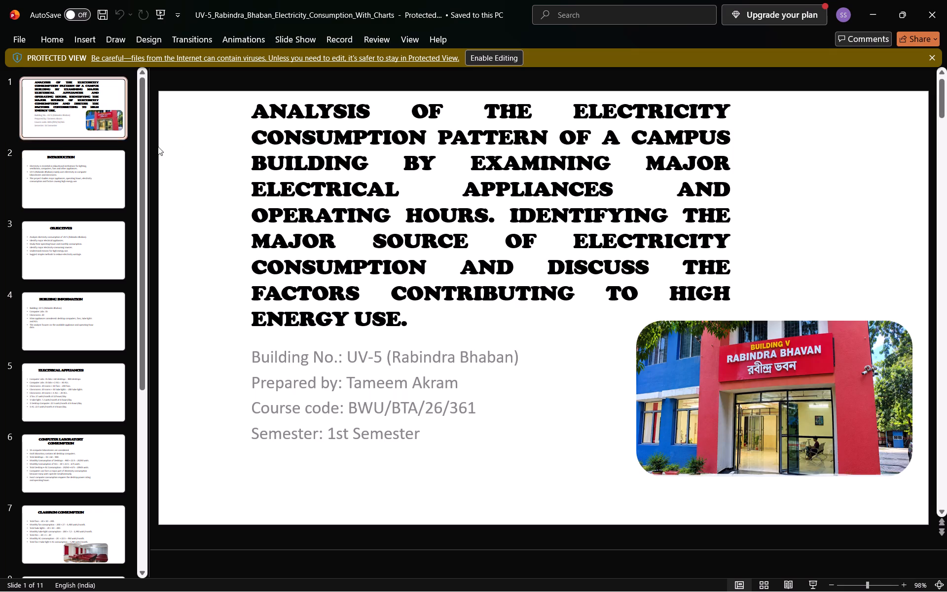
left_click_drag(256, 110, 573, 313)
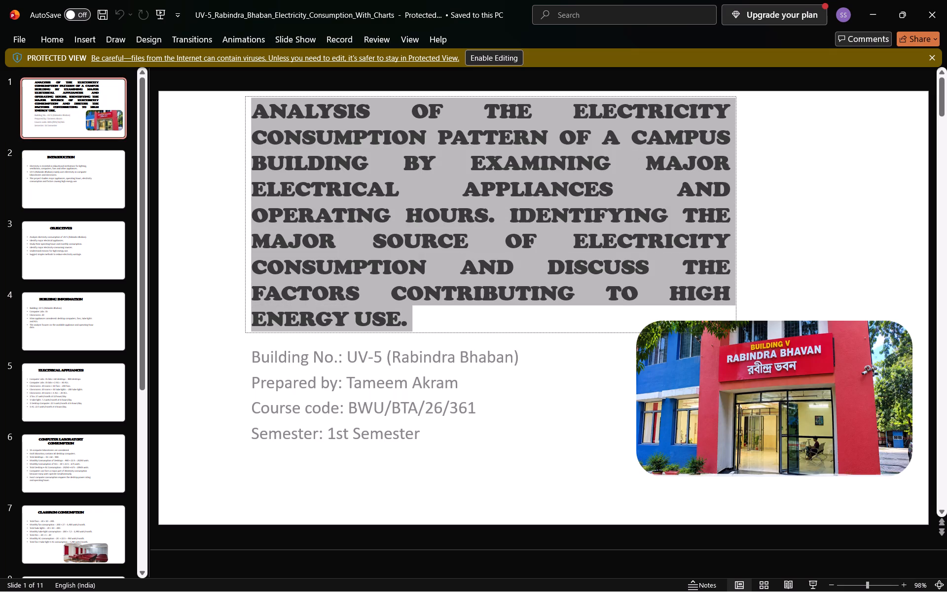
left_click_drag(573, 313, 585, 317)
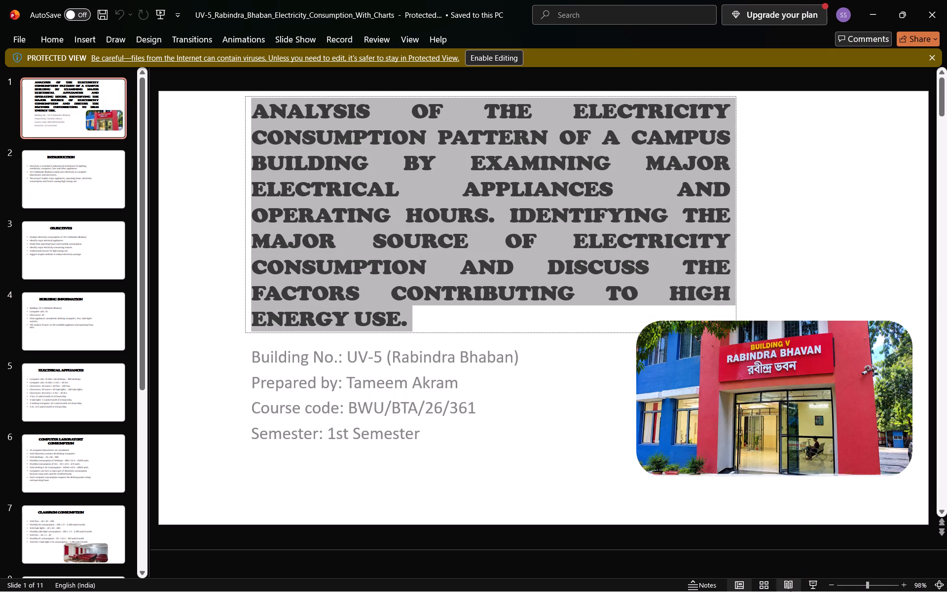
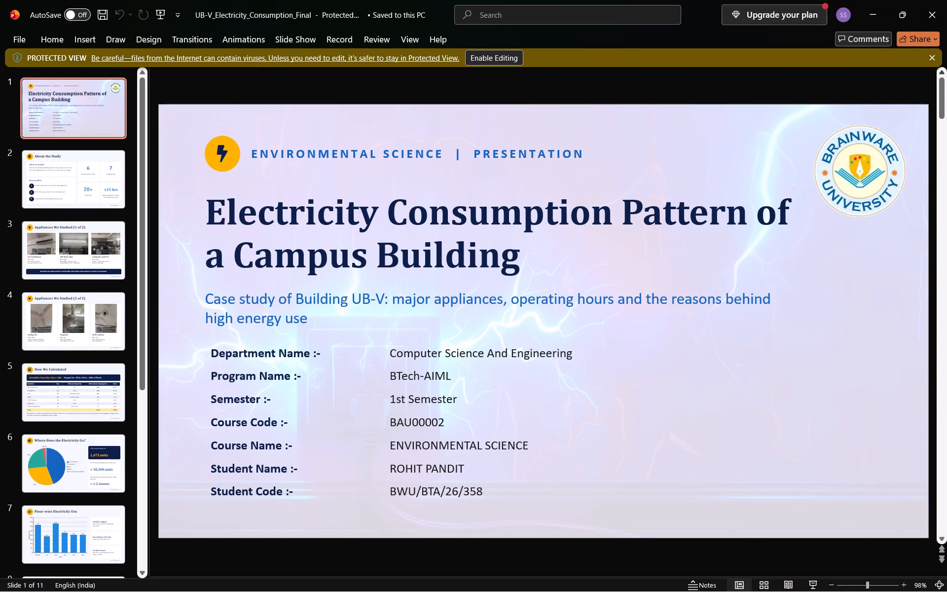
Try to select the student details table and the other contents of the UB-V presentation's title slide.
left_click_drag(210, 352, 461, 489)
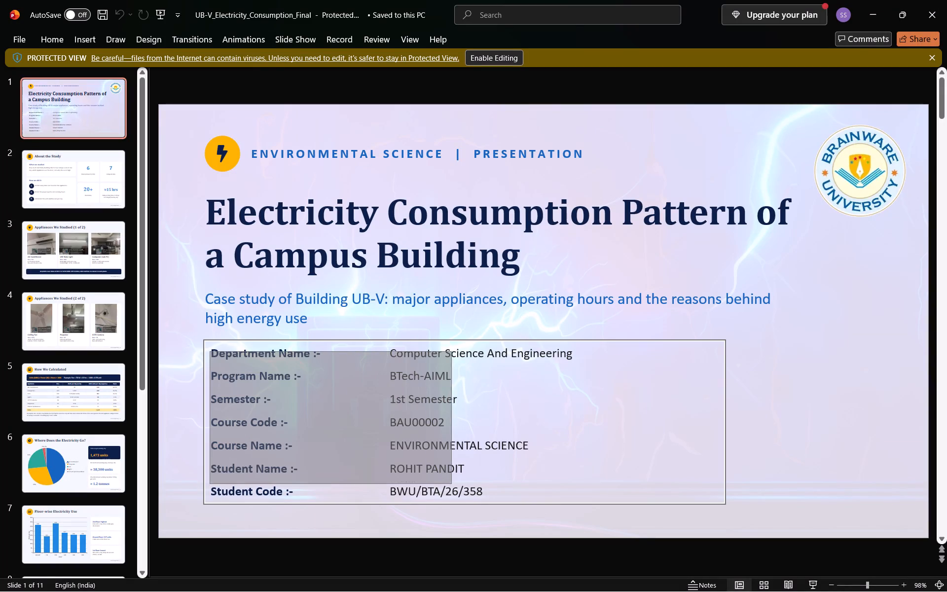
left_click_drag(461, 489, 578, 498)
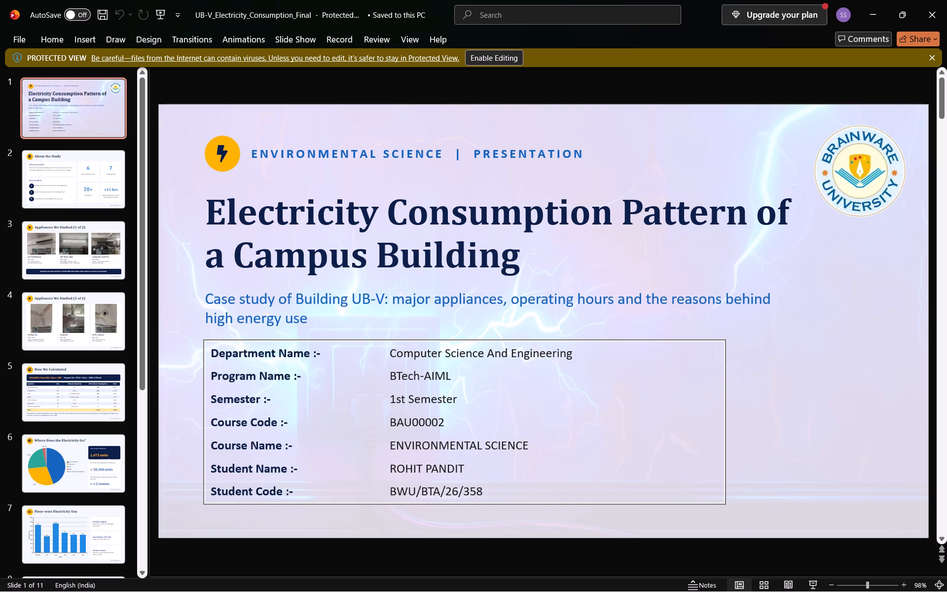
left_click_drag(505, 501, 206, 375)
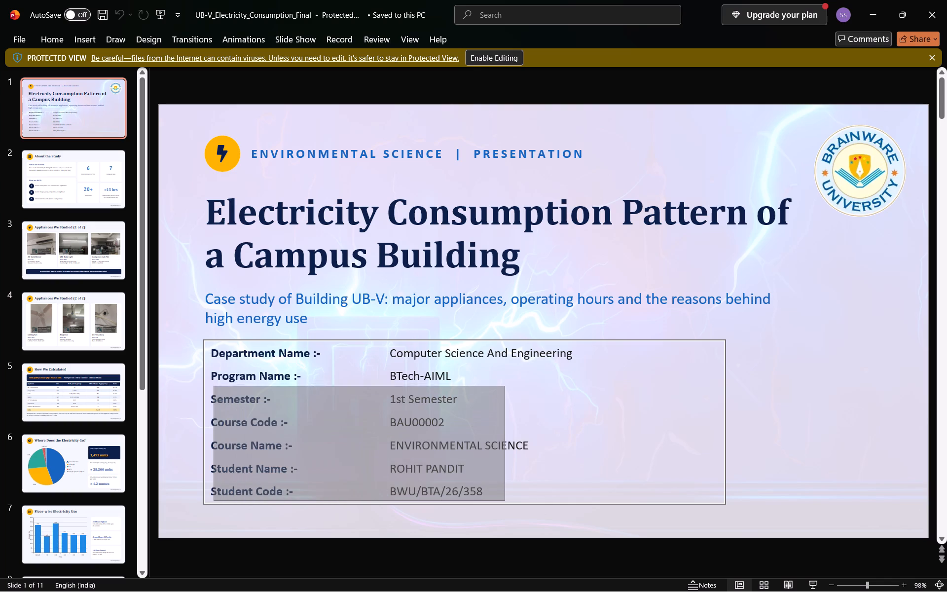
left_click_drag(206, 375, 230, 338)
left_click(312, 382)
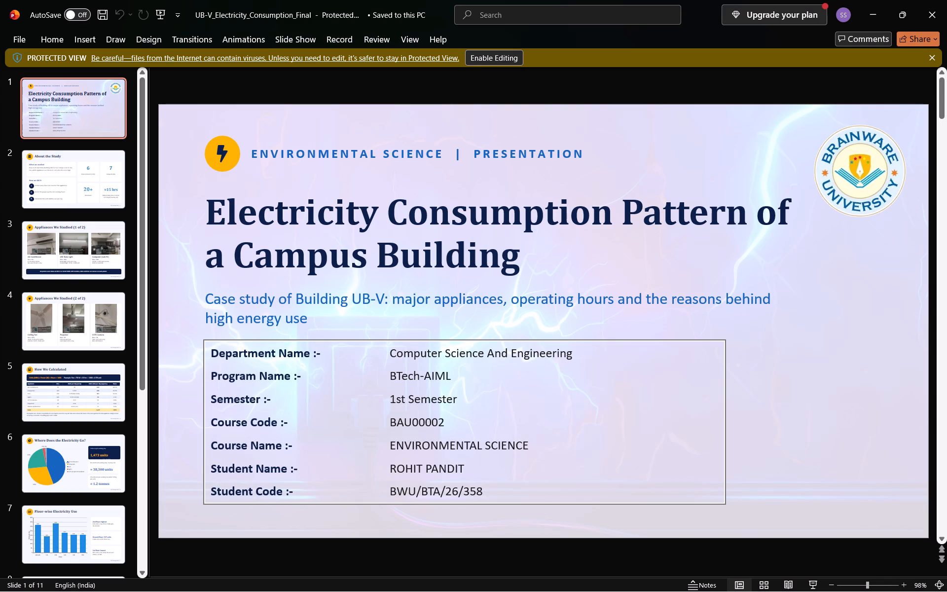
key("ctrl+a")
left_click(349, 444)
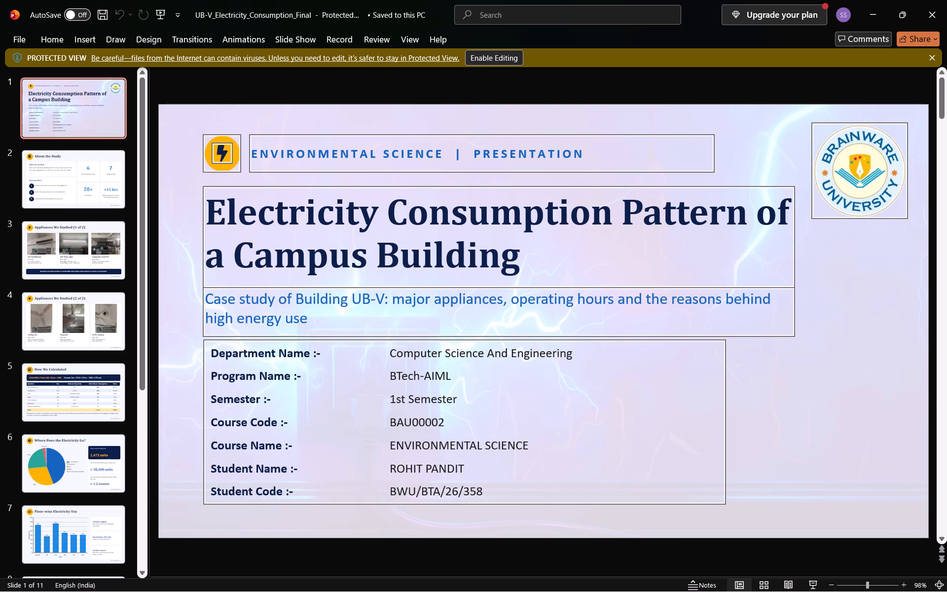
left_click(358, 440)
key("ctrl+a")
Enable editing for the UB-V_Electricity_Consumption_Final presentation.
left_click(464, 55)
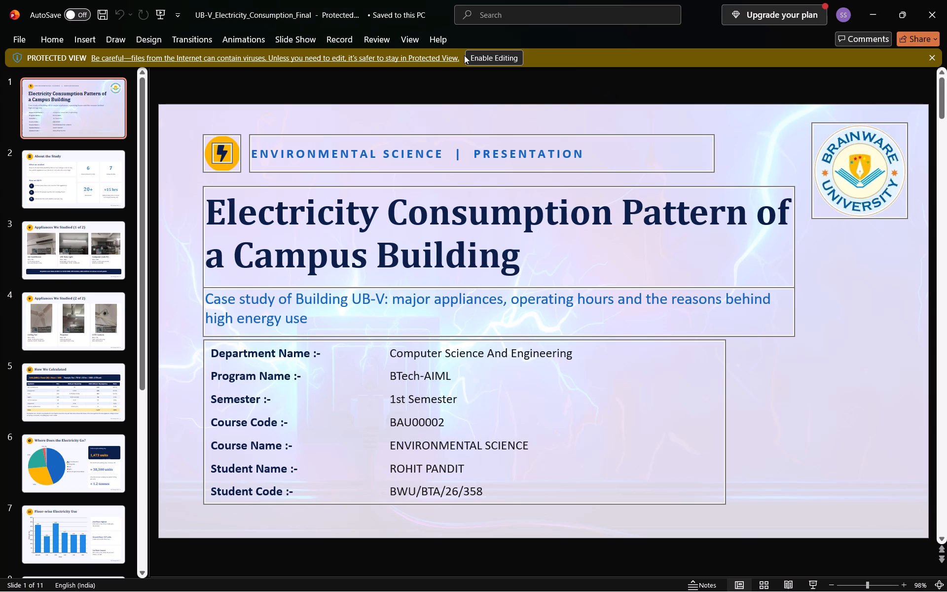
left_click(472, 55)
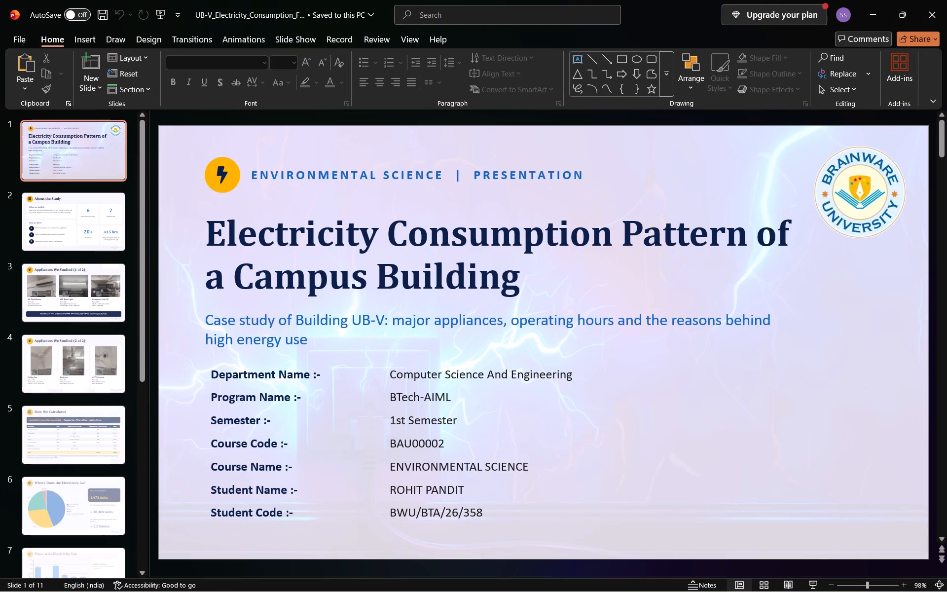
Copy the entire subtitle text starting "Case study of Building UB-V" from the title slide.
left_click(404, 386)
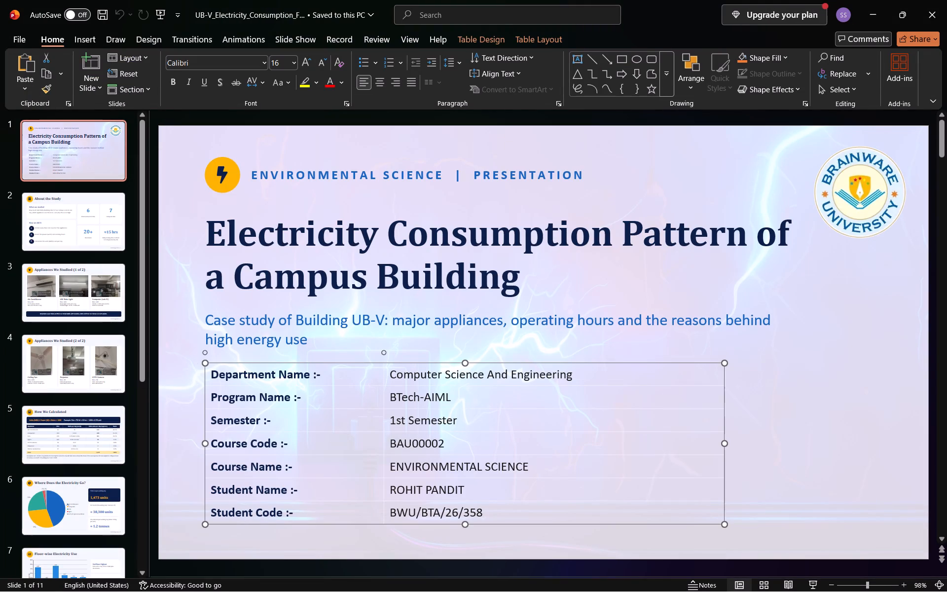
key("ctrl+a")
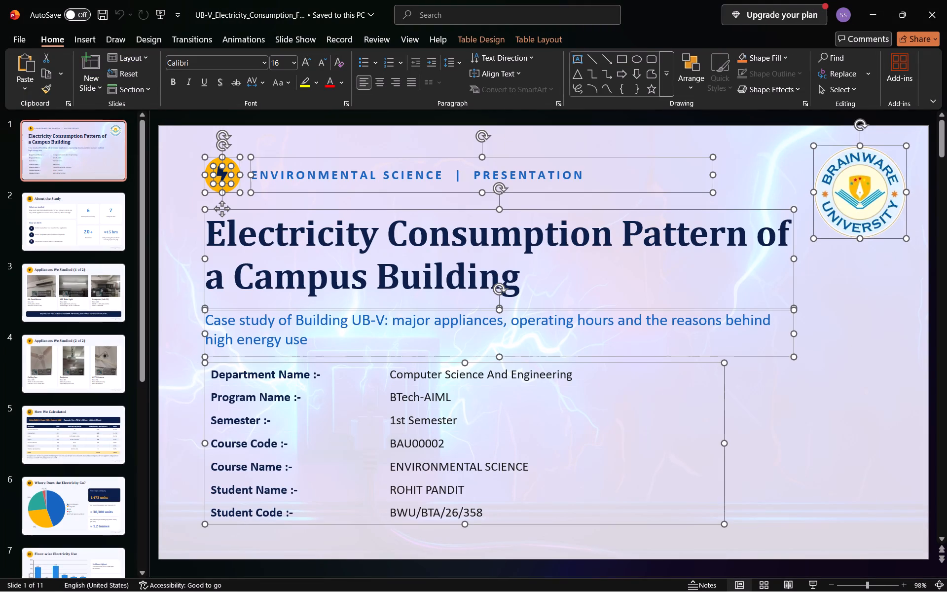
left_click(421, 421)
left_click(430, 444)
left_click(531, 342)
left_click(531, 342)
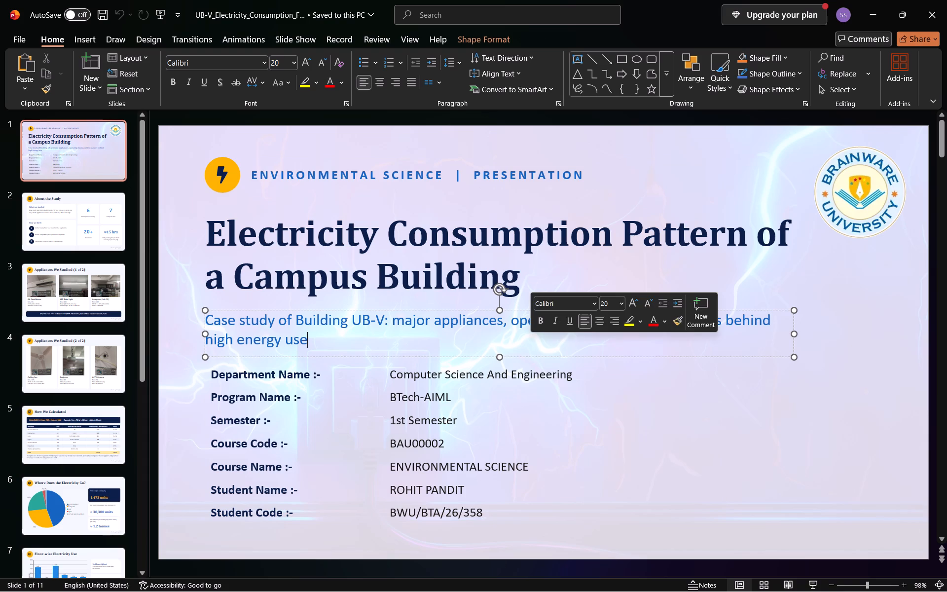
left_click(477, 334)
key("ctrl+a")
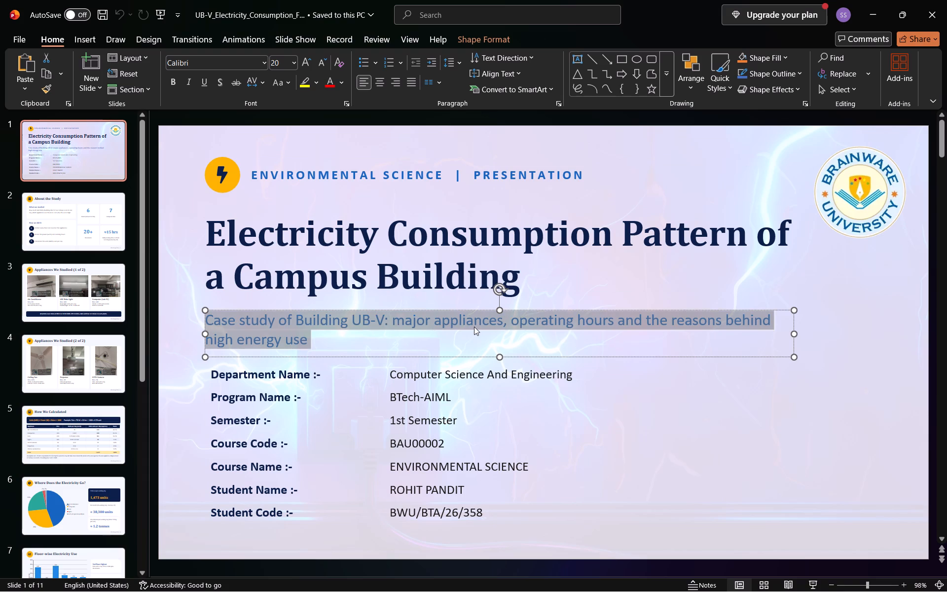
key("ctrl+c")
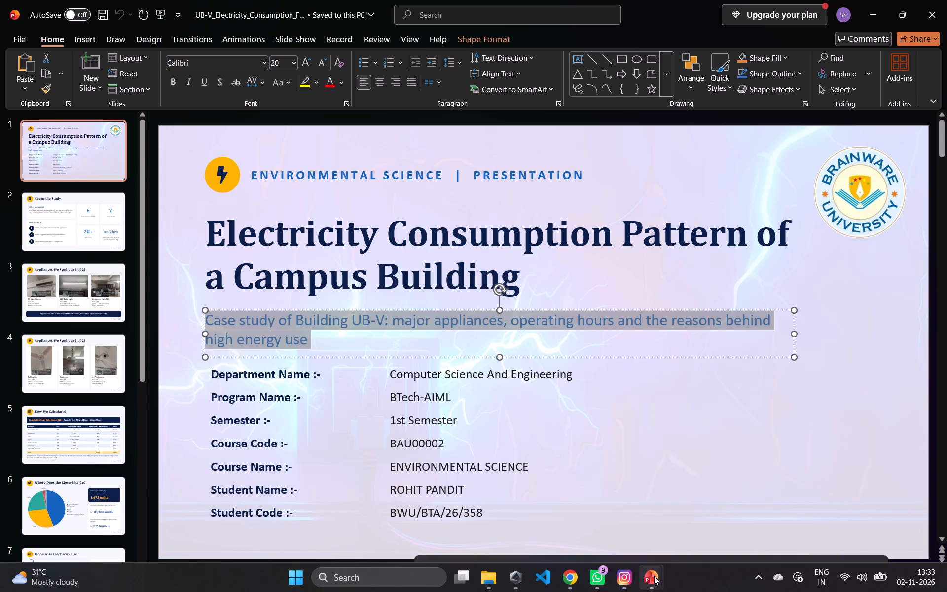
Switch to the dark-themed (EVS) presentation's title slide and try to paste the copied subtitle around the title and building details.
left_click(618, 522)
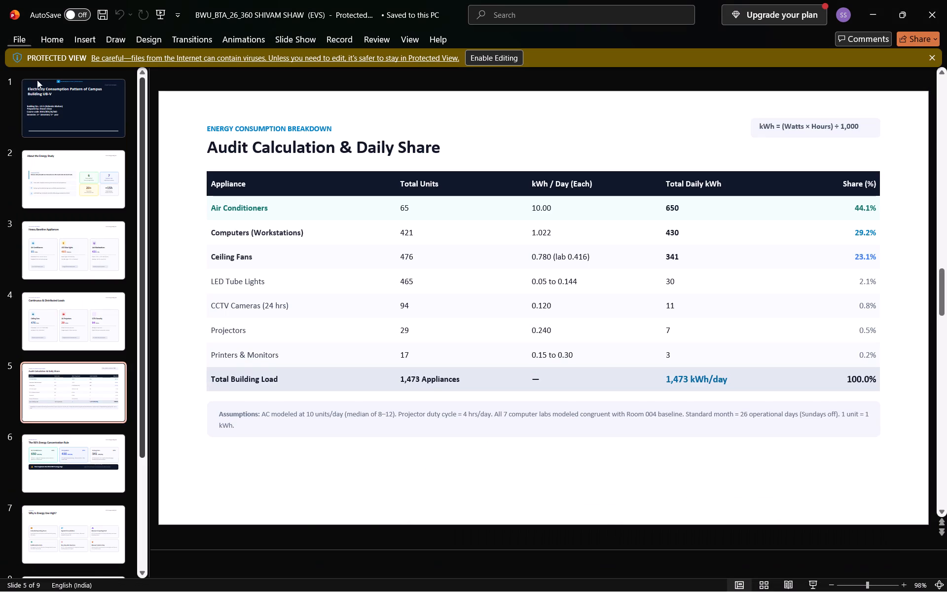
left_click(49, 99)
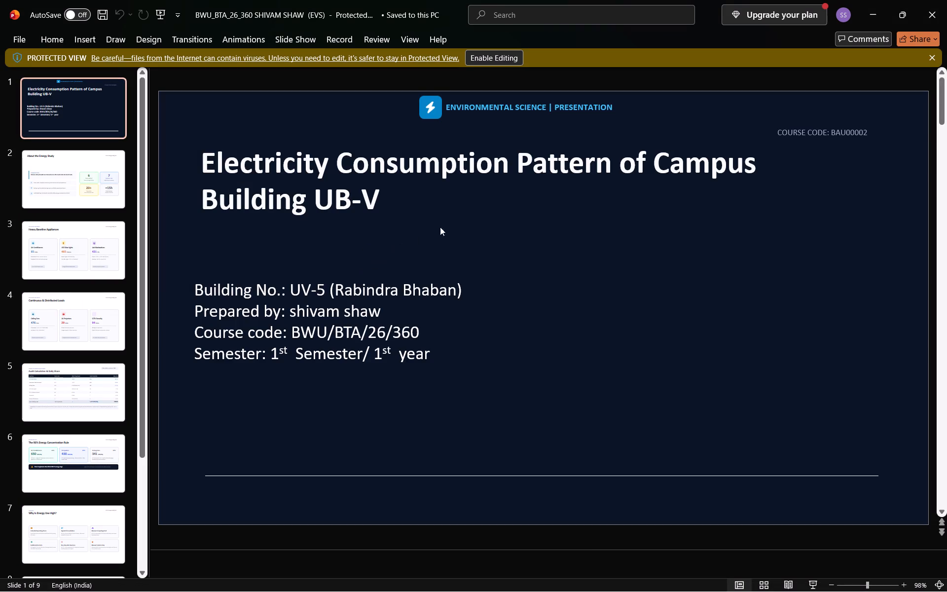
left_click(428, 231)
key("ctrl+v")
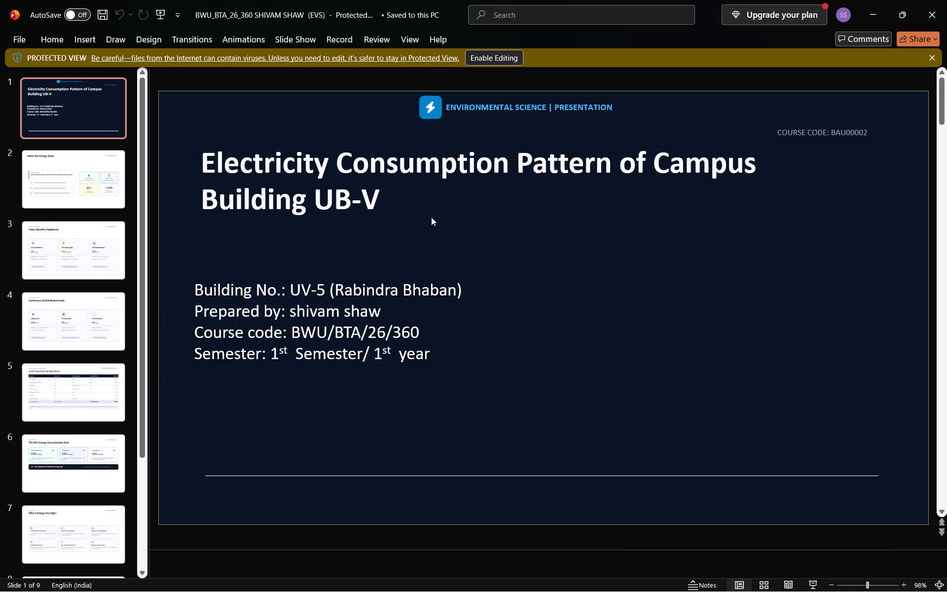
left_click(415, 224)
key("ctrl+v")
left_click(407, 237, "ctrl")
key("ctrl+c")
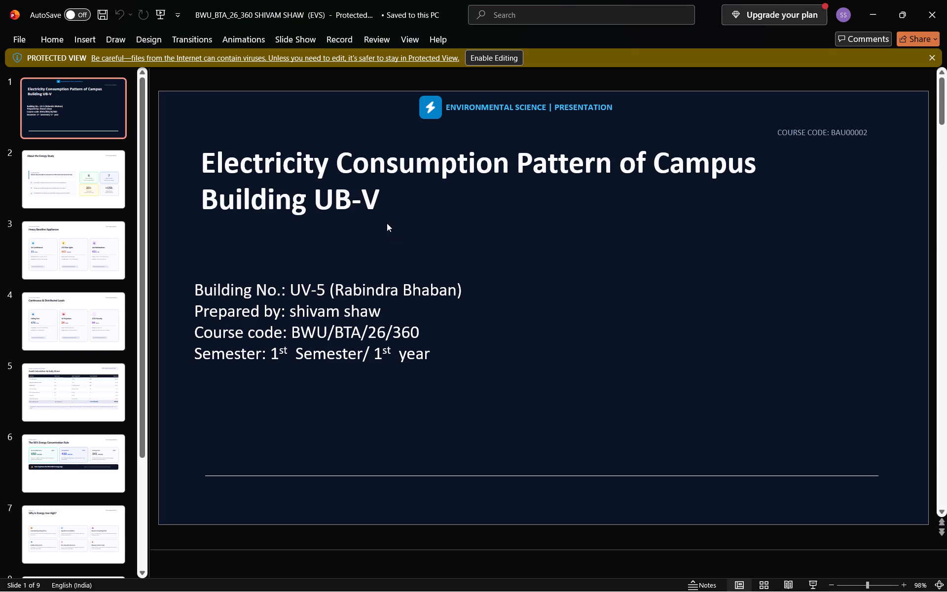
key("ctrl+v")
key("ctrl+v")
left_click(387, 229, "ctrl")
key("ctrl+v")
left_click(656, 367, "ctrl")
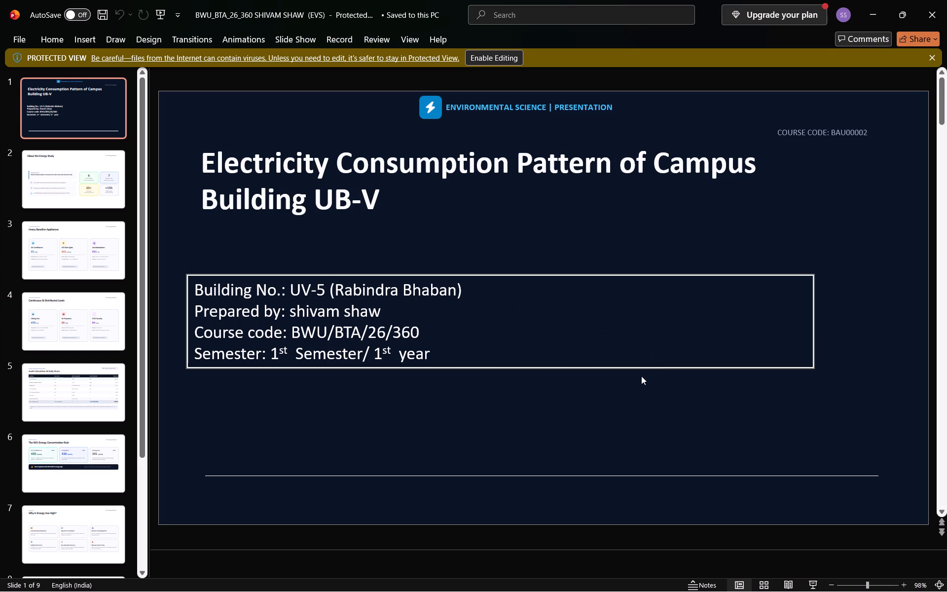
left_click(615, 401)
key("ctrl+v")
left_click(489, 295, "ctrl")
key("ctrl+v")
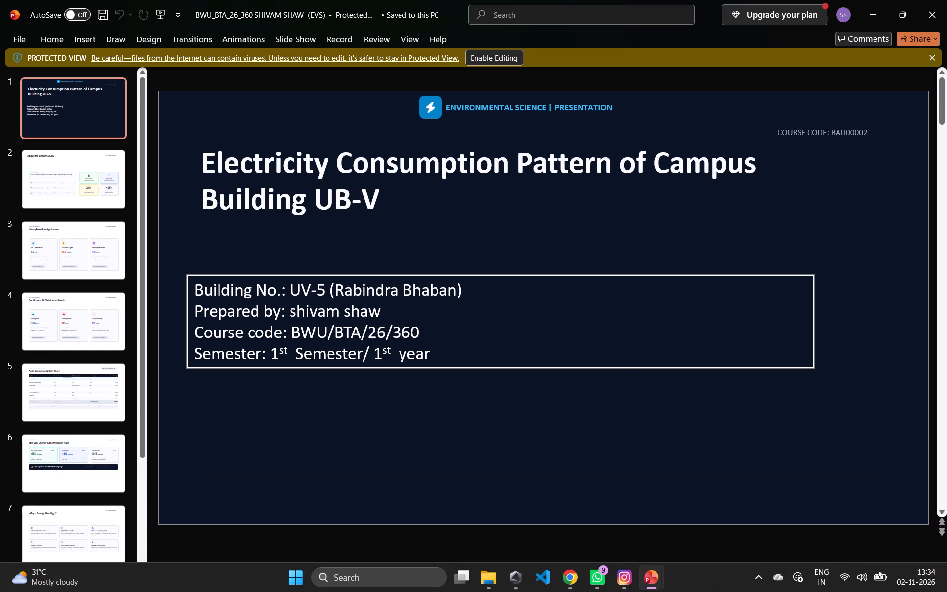
Close the UV-5 Rabindra Bhaban presentation.
left_click(643, 583)
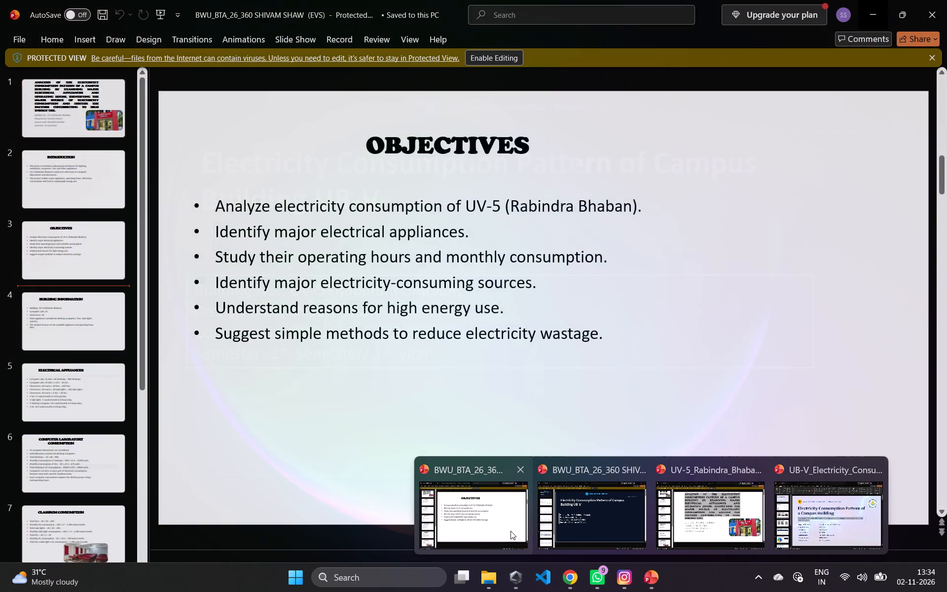
left_click(756, 471)
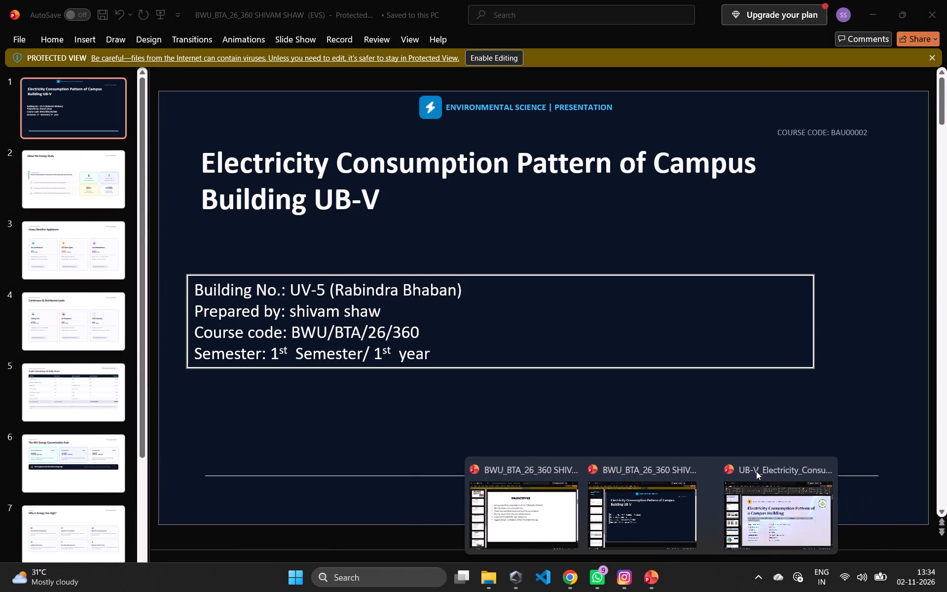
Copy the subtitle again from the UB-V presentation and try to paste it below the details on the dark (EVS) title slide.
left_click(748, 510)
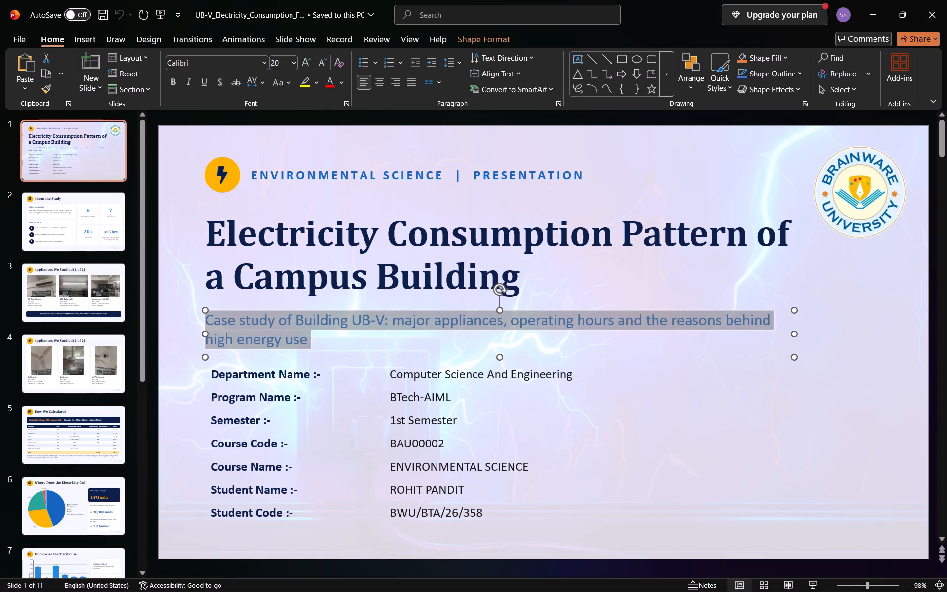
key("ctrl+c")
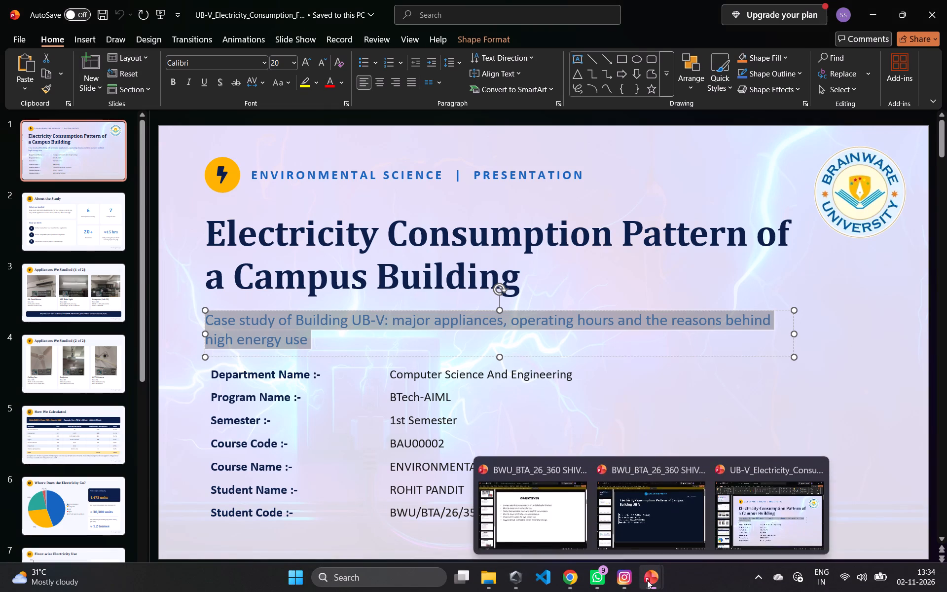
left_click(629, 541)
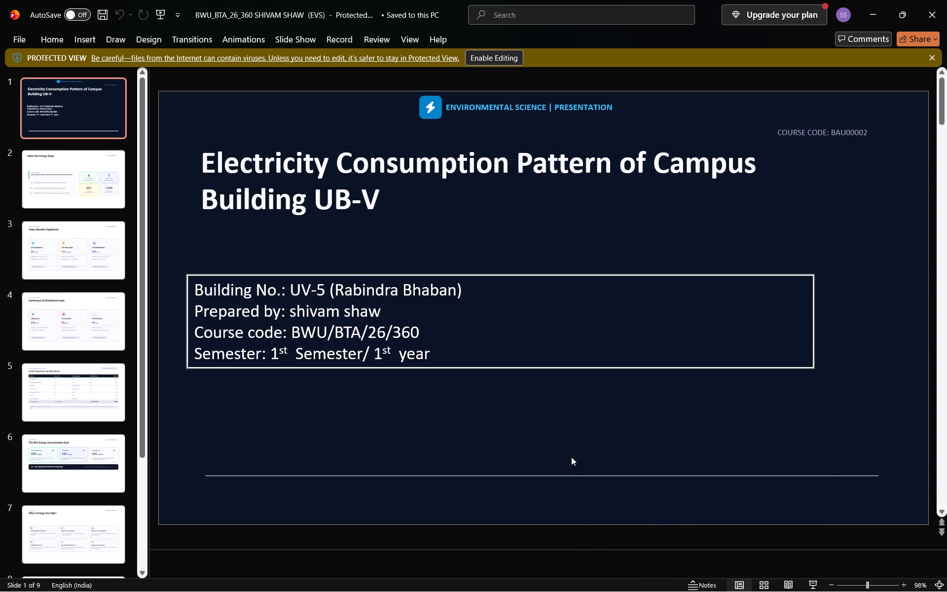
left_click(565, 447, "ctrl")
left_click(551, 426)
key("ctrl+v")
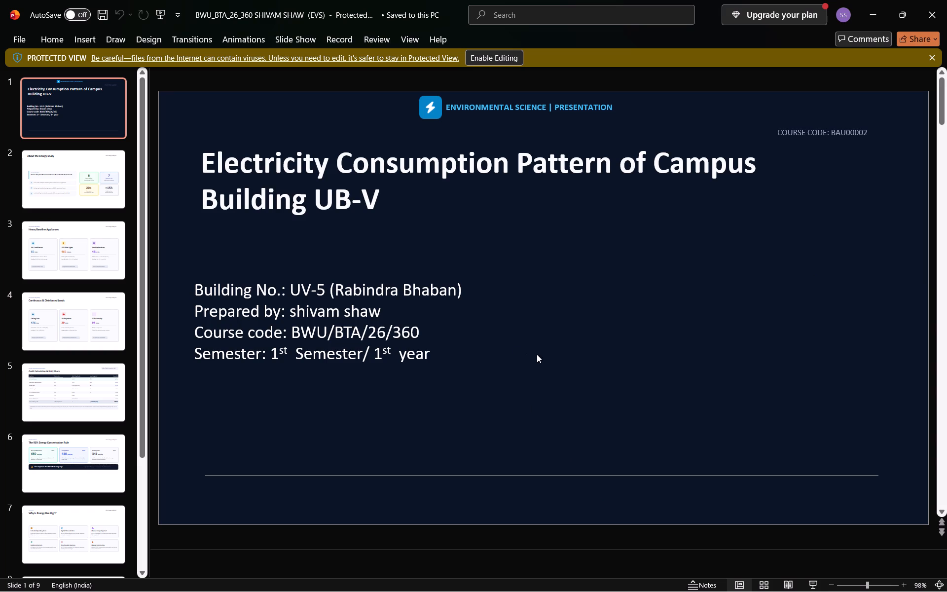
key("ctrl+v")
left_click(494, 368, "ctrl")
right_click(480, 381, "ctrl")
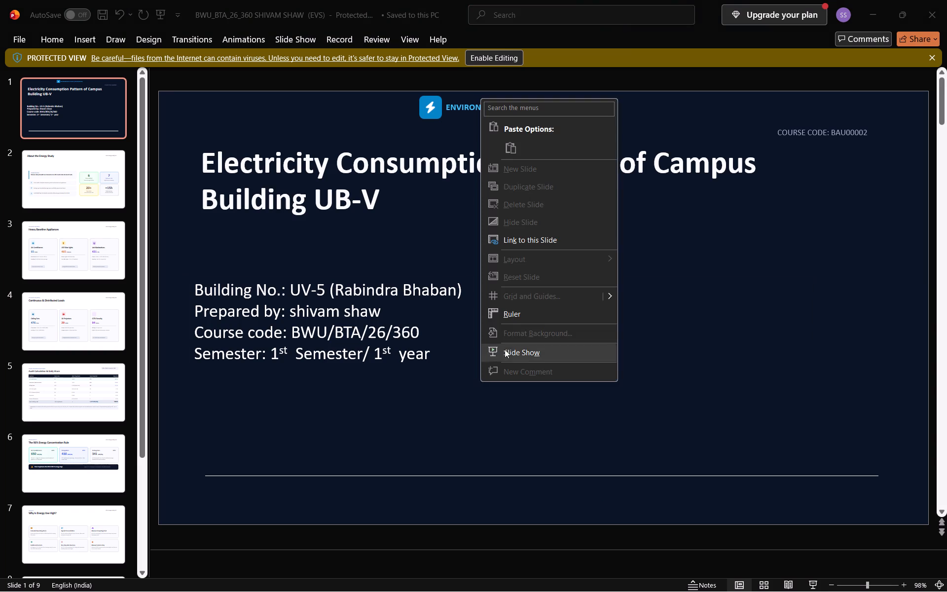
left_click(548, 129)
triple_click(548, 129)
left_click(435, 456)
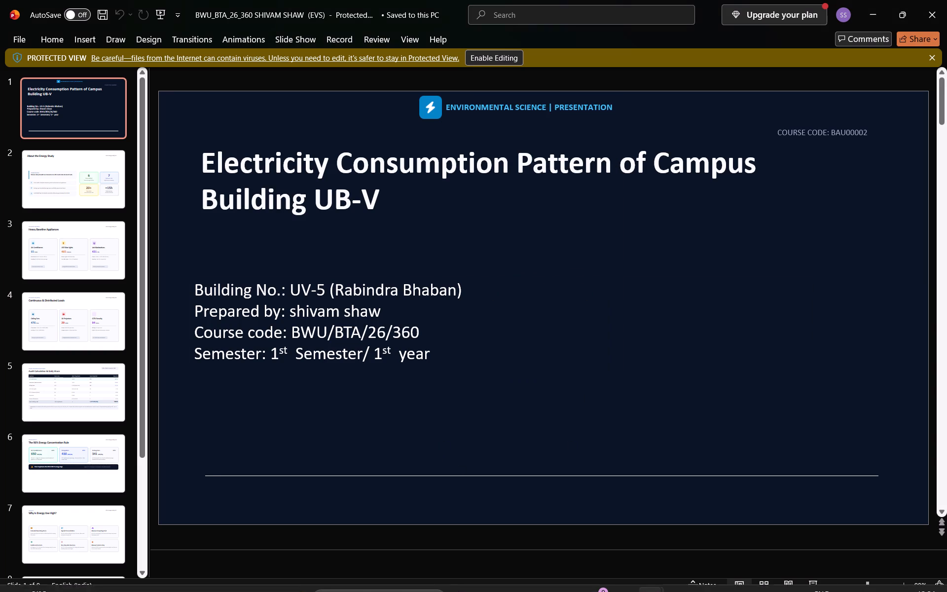
Close the other (EVS) presentation, the one open at its Objectives slide.
left_click(653, 577)
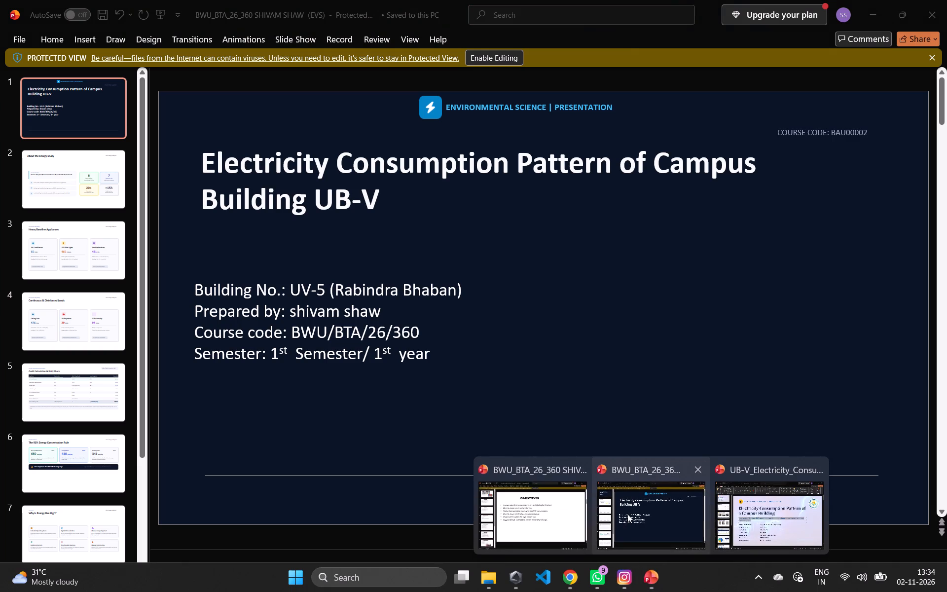
left_click(584, 470)
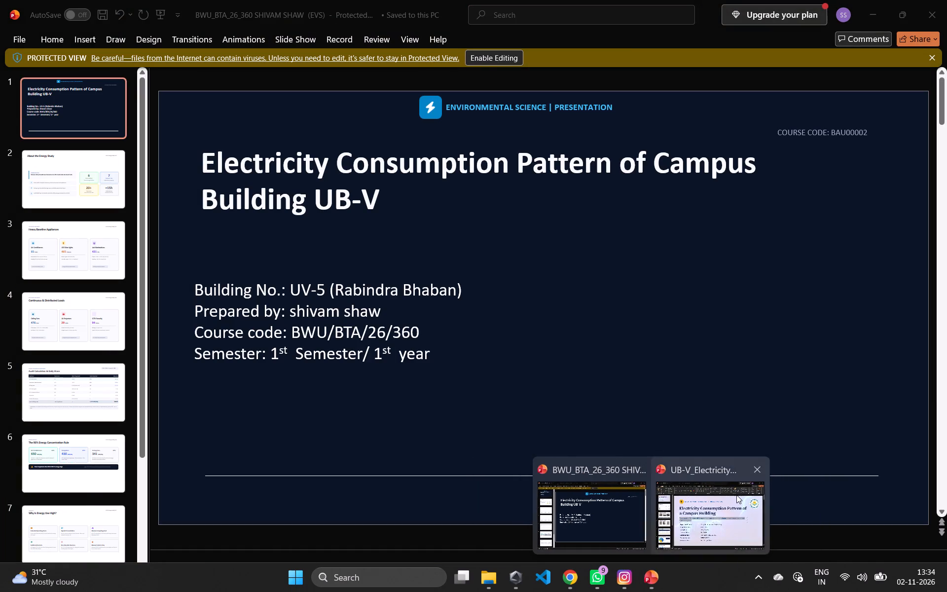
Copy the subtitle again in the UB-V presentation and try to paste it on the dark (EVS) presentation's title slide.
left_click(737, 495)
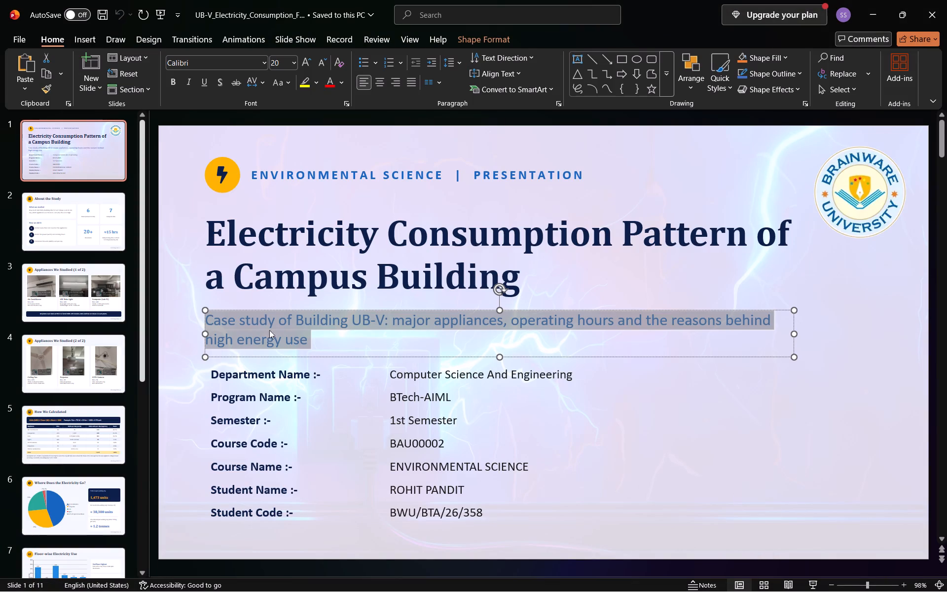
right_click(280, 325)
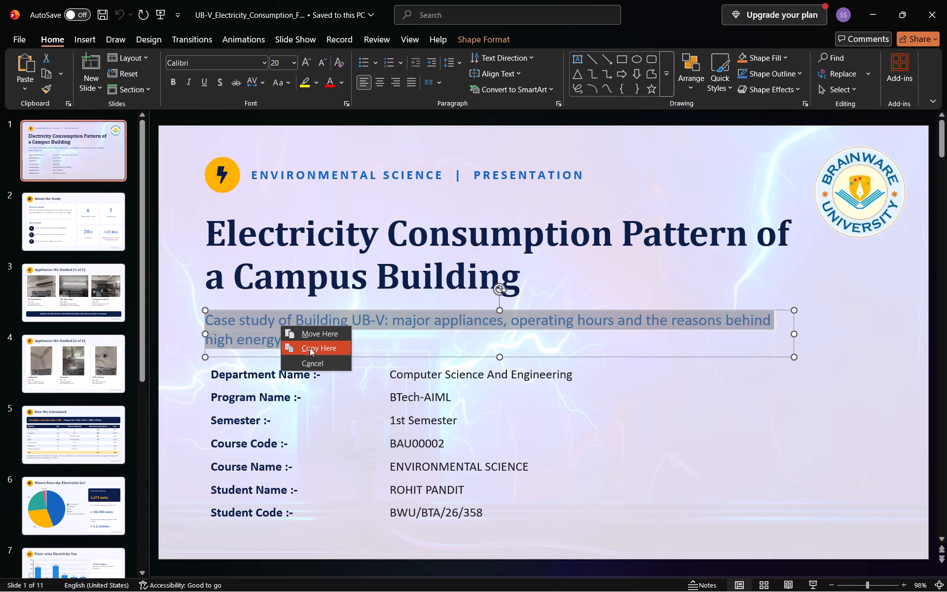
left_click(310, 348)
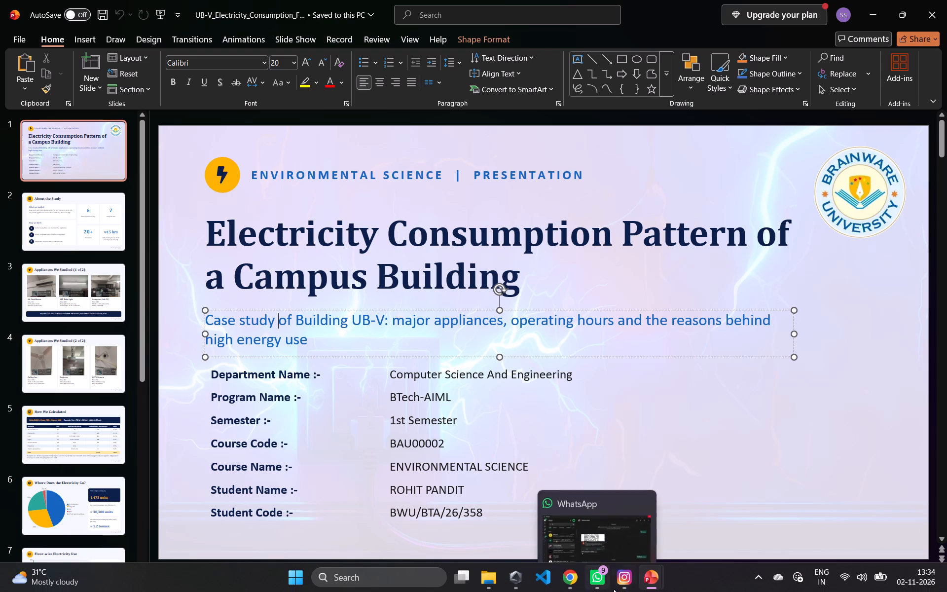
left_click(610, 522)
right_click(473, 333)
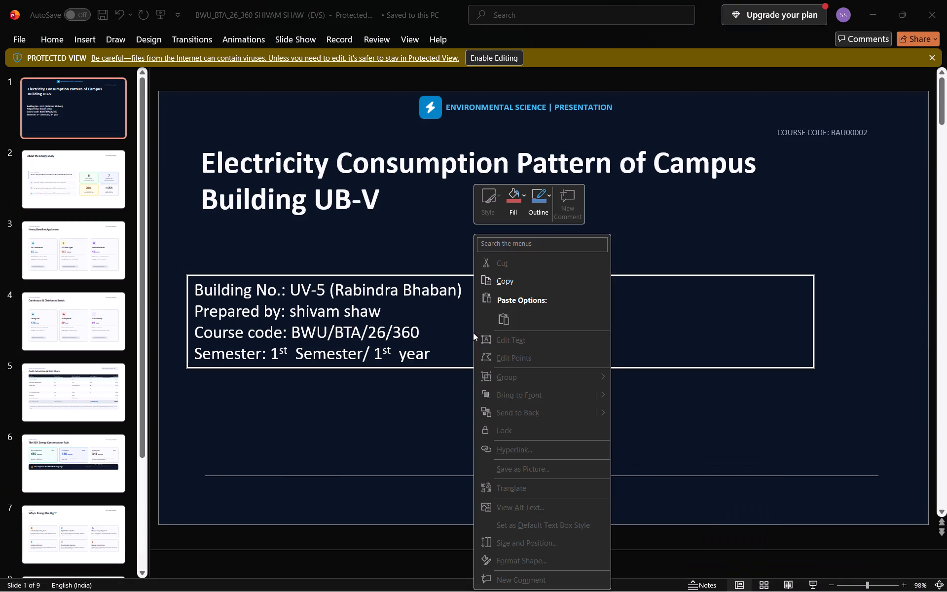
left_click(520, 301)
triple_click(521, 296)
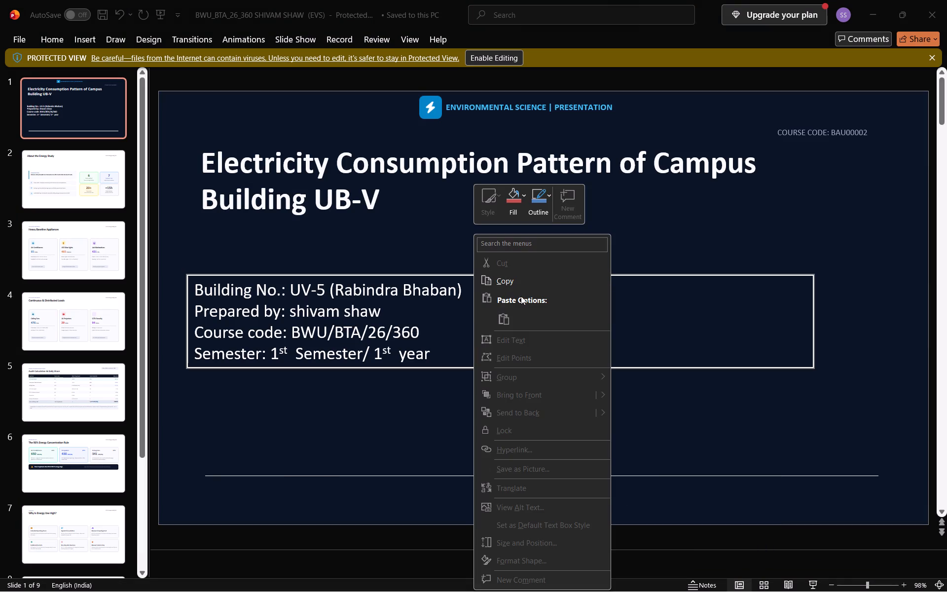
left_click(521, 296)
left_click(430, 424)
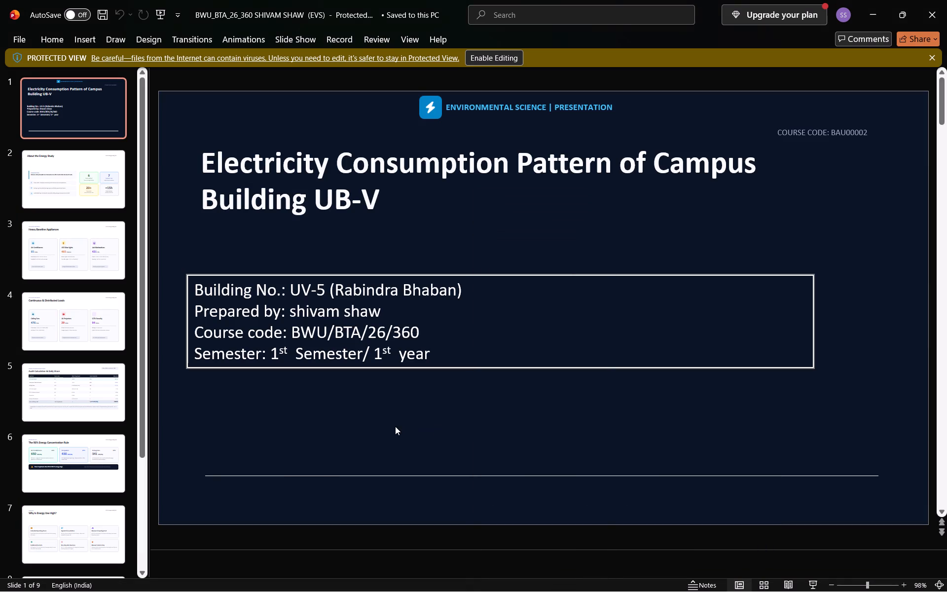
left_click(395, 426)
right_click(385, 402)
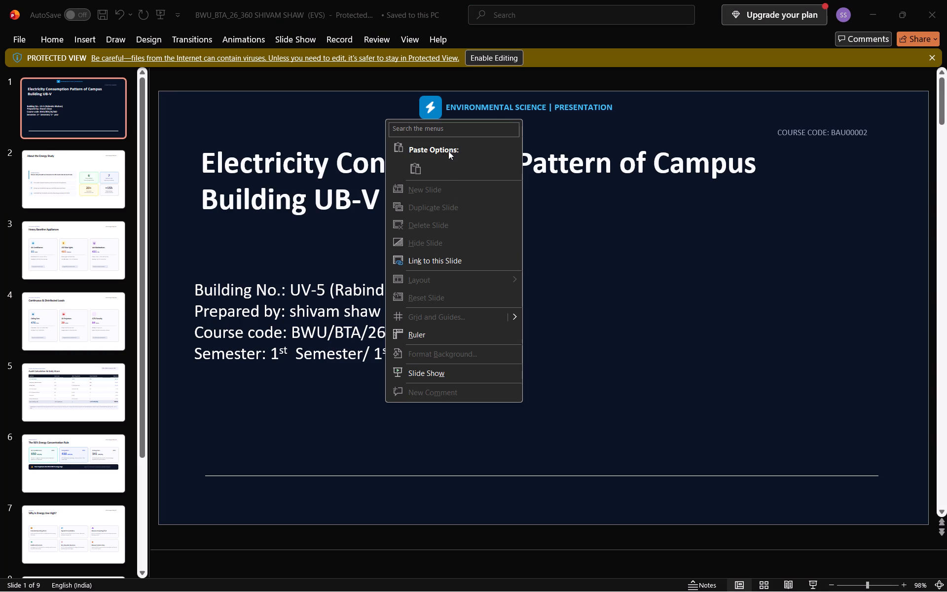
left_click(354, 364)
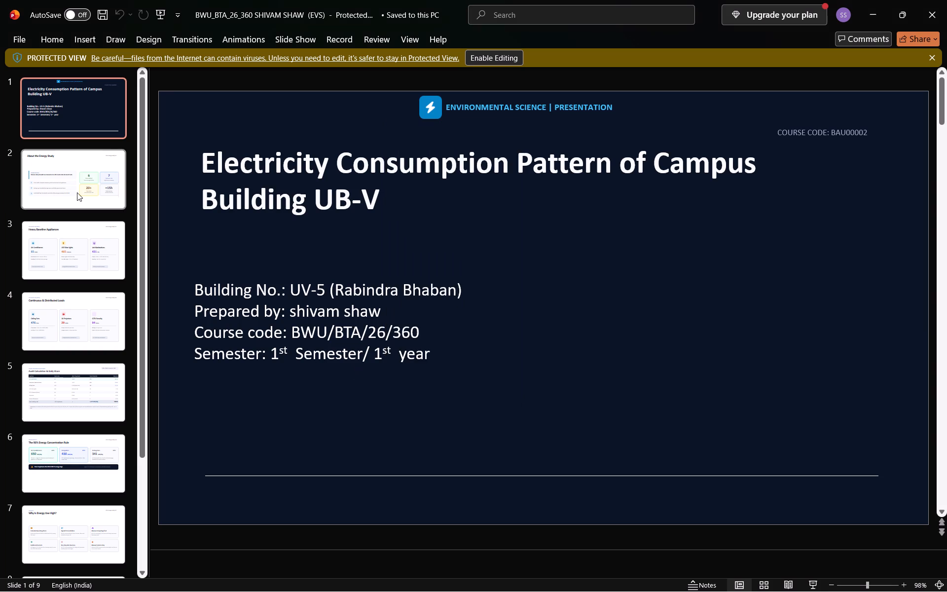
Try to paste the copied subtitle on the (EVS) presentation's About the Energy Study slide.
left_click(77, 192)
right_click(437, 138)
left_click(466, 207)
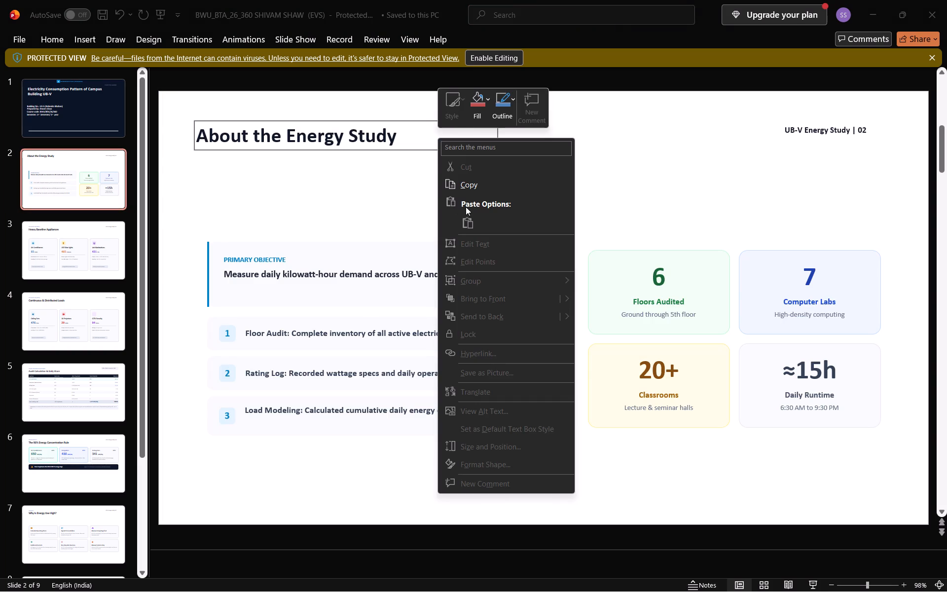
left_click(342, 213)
Return to the (EVS) title slide and enable editing of the protected presentation, dismissing the embedded fonts notice.
left_click(80, 89)
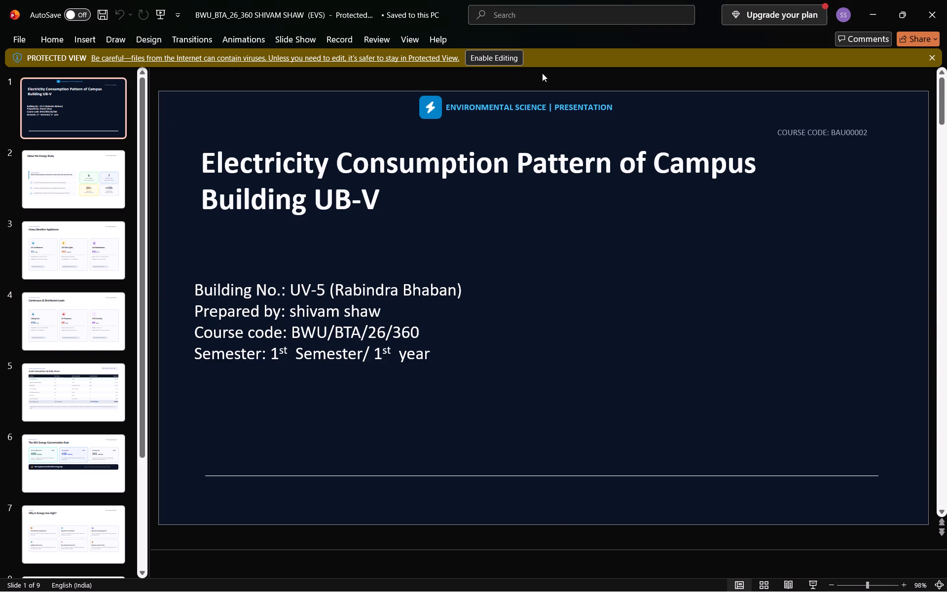
left_click(492, 61)
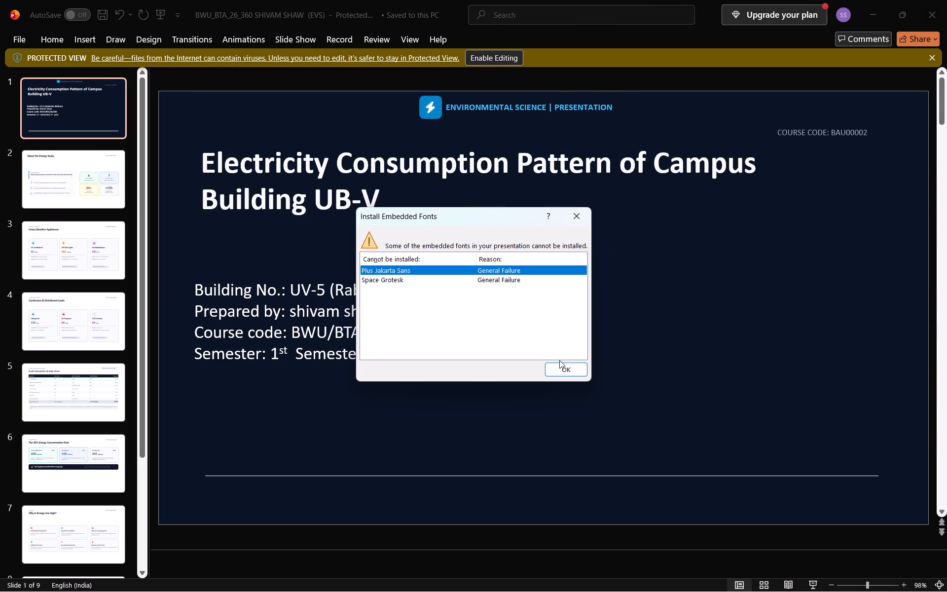
left_click(569, 373)
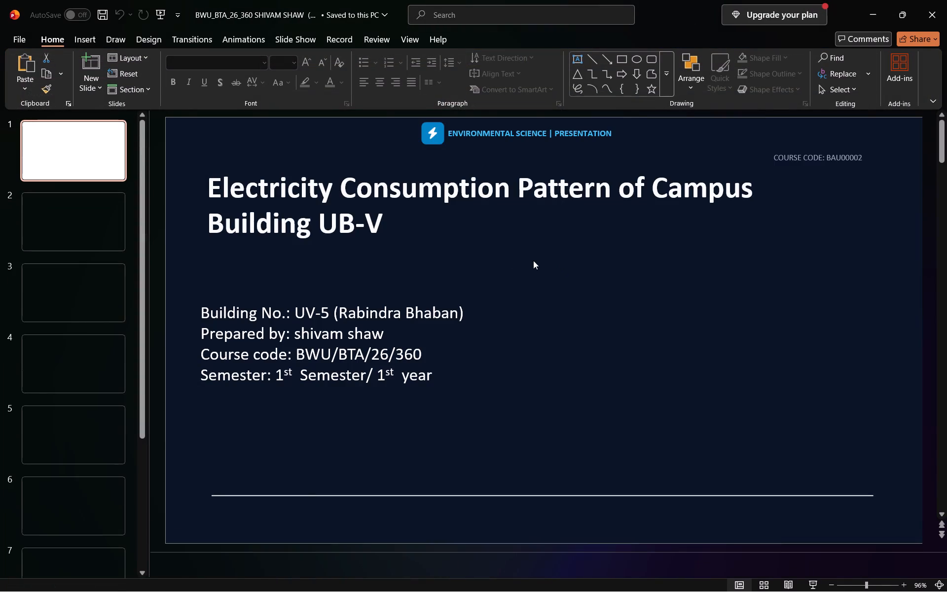
Paste the copied case-study subtitle onto the (EVS) title slide.
right_click(497, 252)
left_click(560, 283)
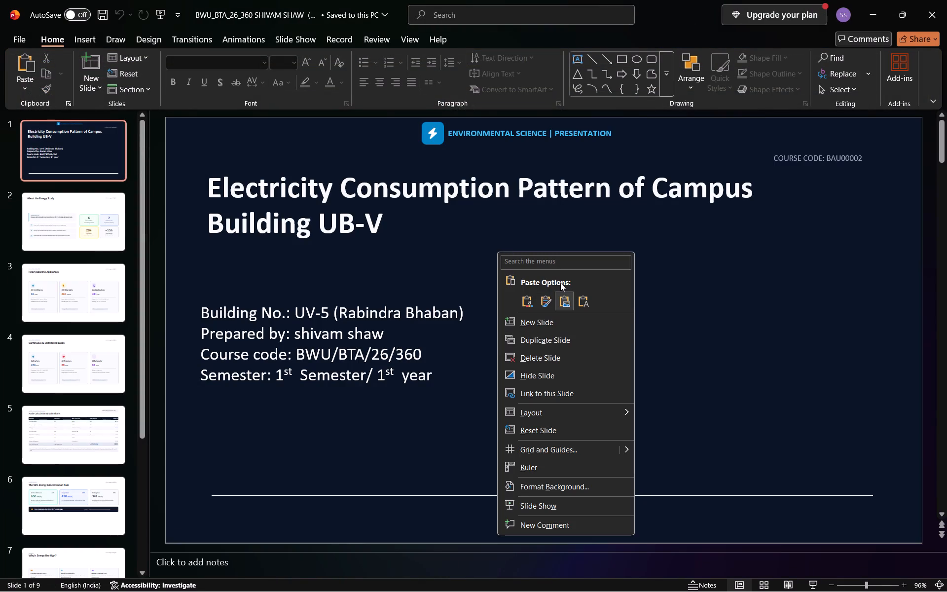
left_click(473, 444)
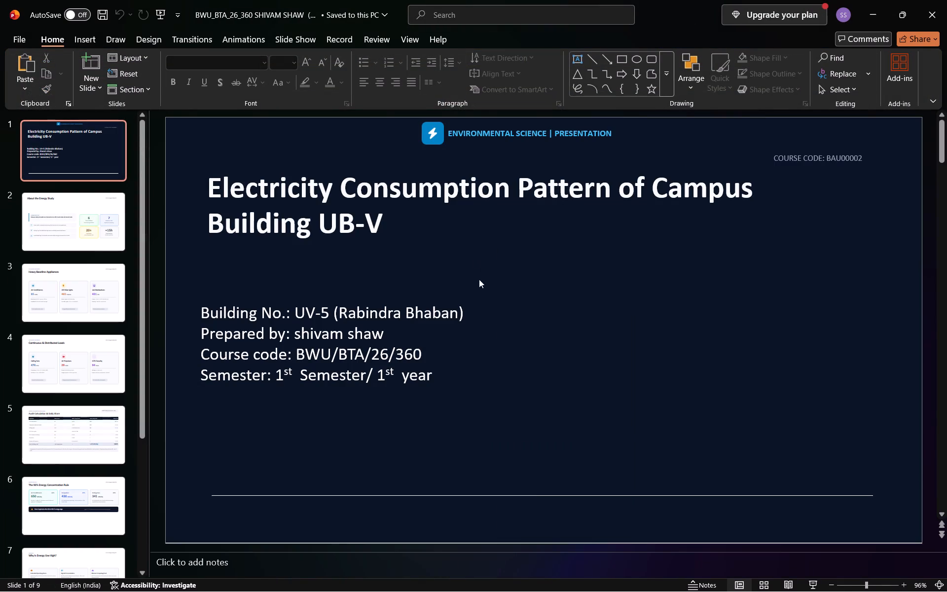
key("ctrl+v")
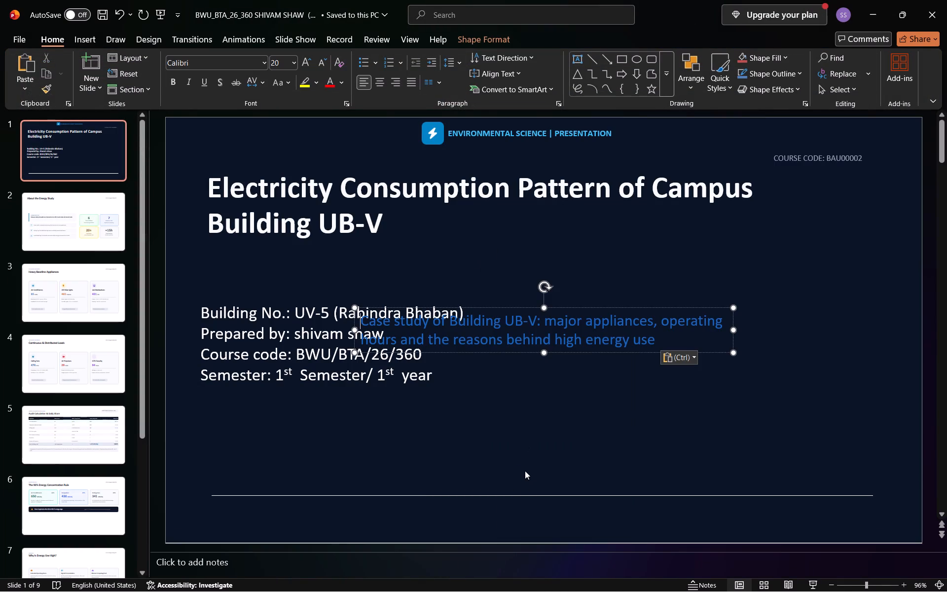
Clear the building number, prepared-by, course code and semester lines from the title slide's details text box.
left_click(323, 362)
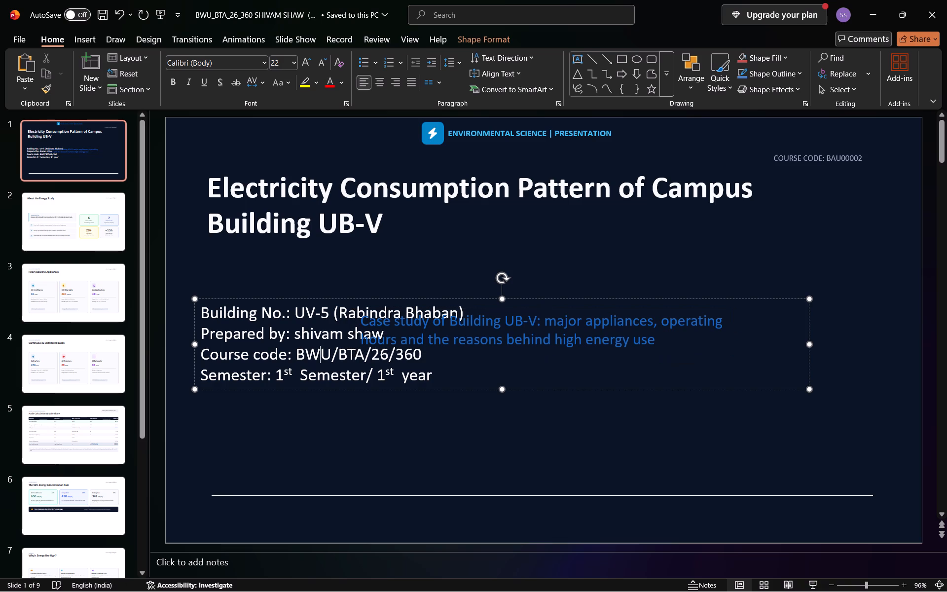
left_click_drag(323, 362, 318, 385)
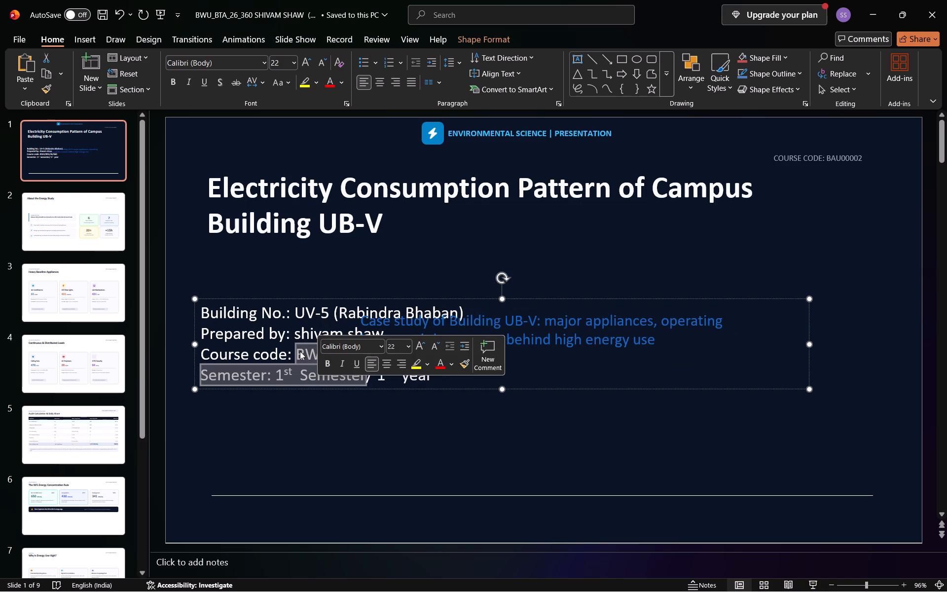
key("ctrl+a")
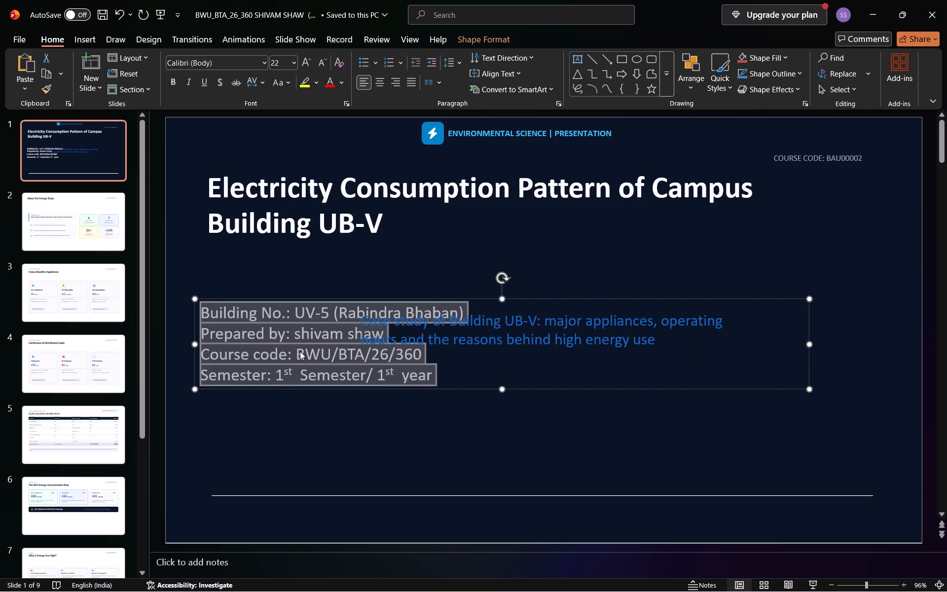
key("space")
left_click(438, 375)
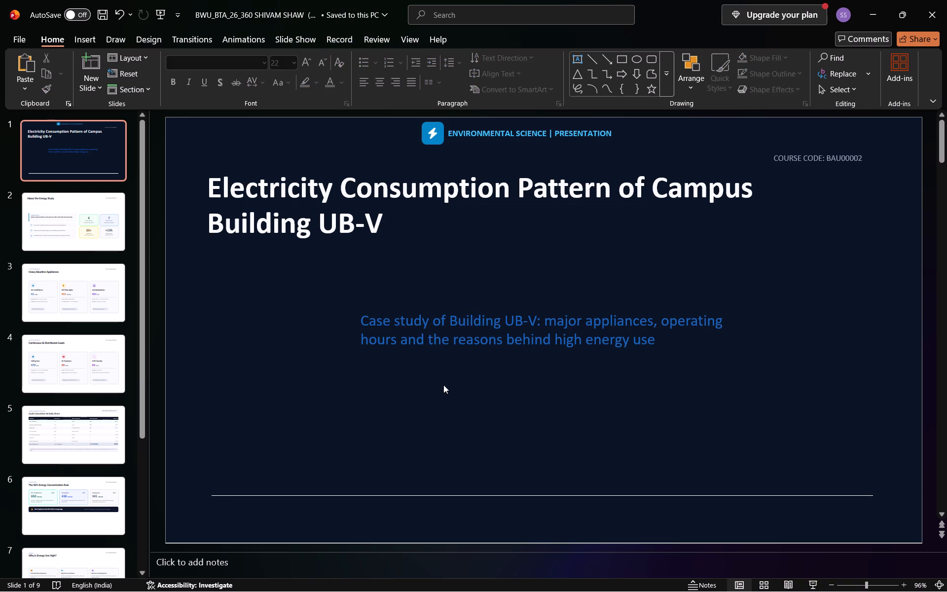
Move the pasted subtitle beneath the title, aligned near its left edge, and widen its text box slightly.
left_click(486, 322)
left_click(666, 344)
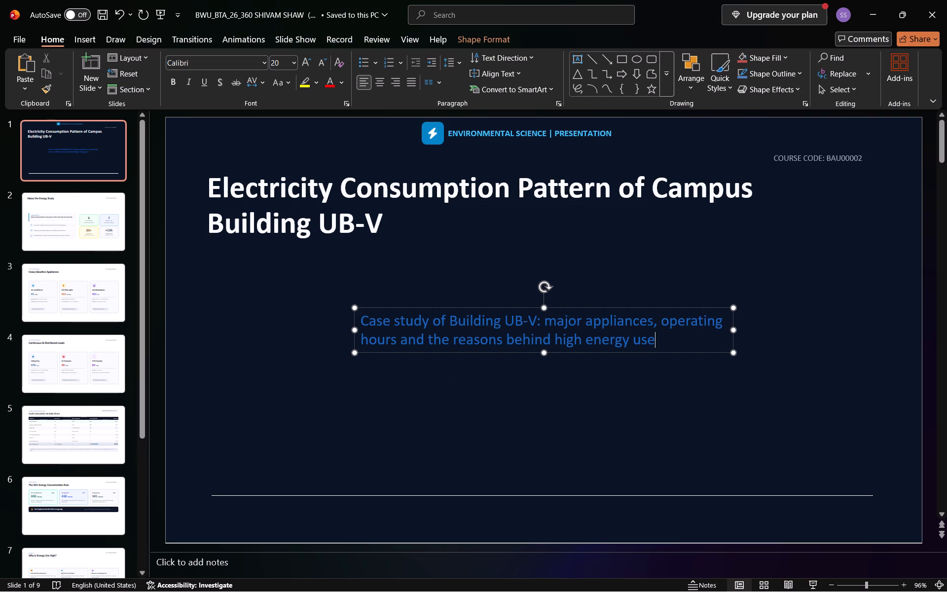
left_click_drag(687, 349, 523, 313)
left_click_drag(575, 316, 612, 347)
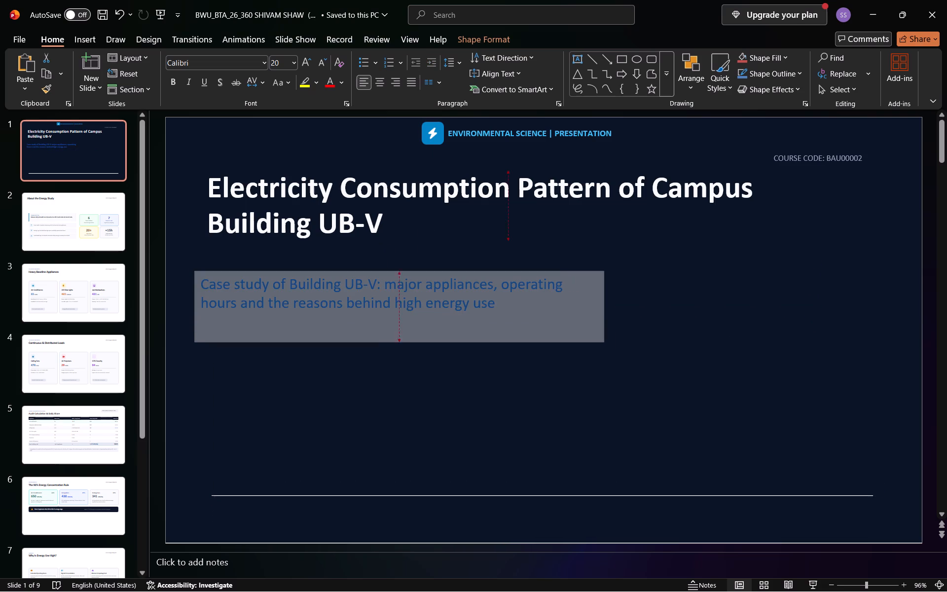
left_click_drag(612, 347, 616, 351)
Set the case-study subtitle's font colour to white.
left_click(336, 86)
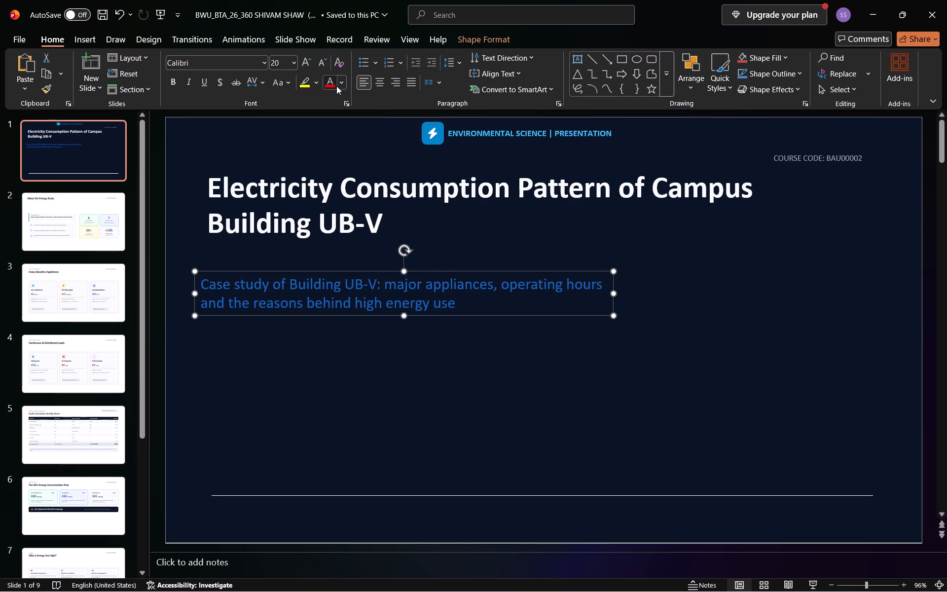
left_click(339, 77)
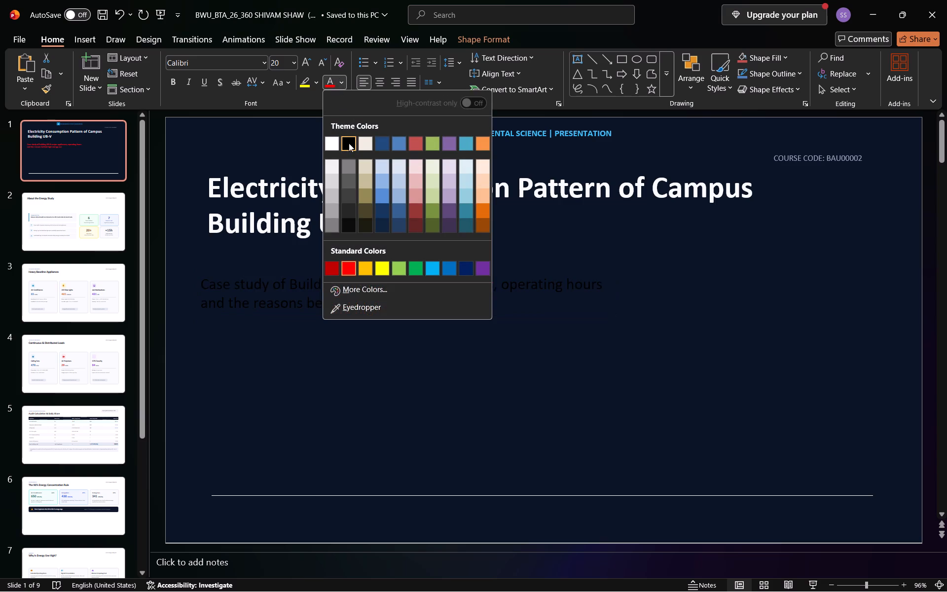
left_click(334, 141)
left_click(395, 337)
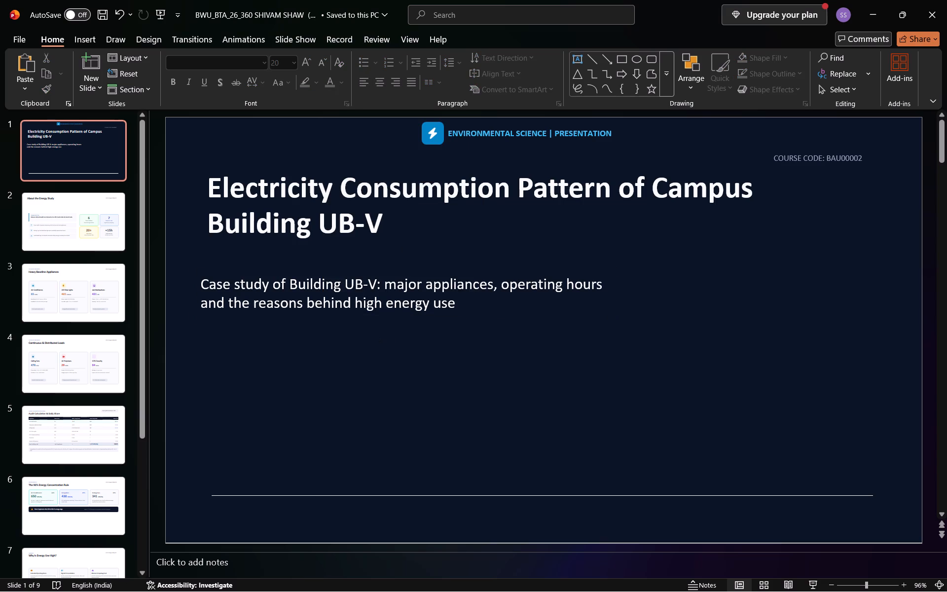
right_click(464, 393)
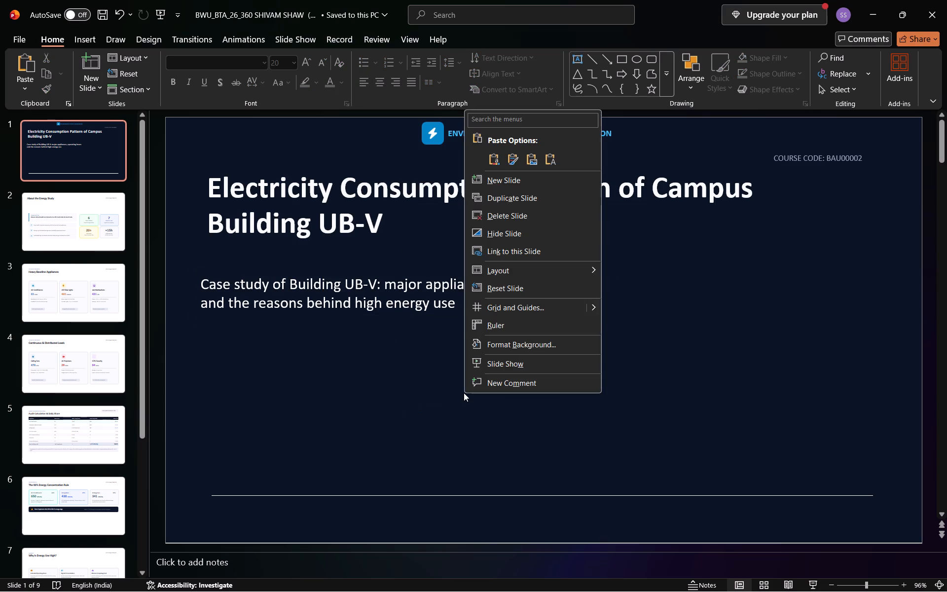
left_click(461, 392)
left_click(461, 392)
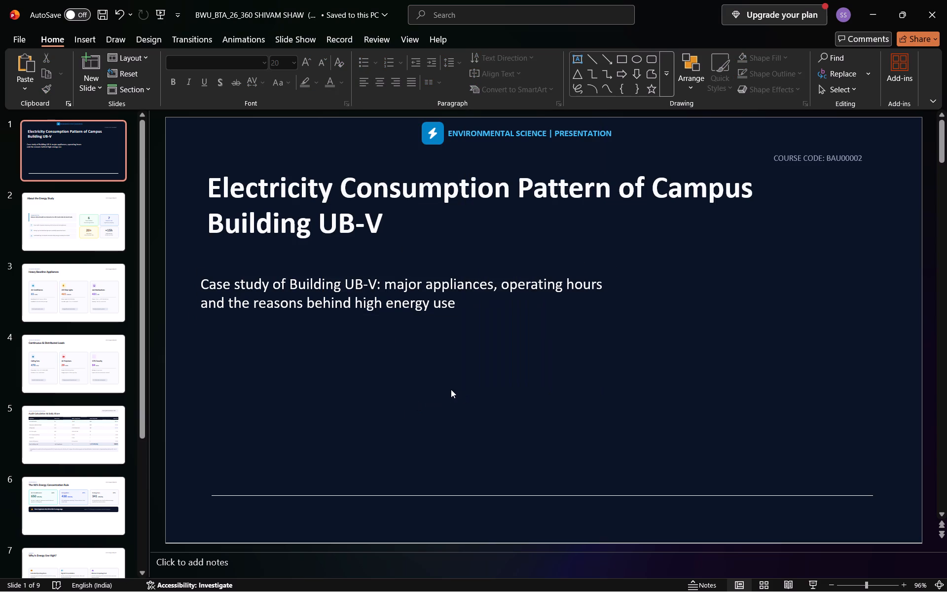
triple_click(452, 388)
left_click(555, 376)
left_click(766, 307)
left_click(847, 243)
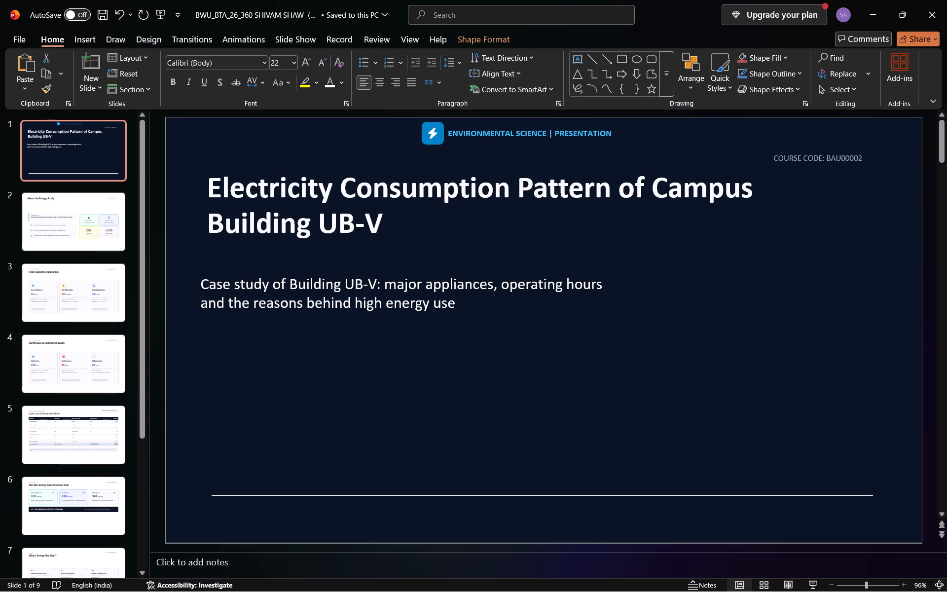
Add a section starting at the title slide, keeping the default section name.
left_click(102, 149)
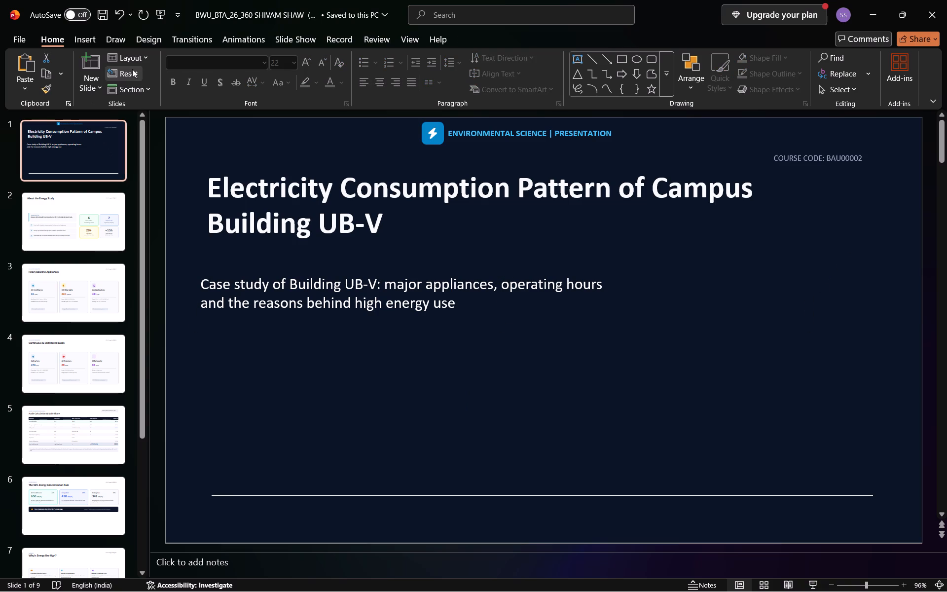
left_click(142, 85)
left_click(140, 106)
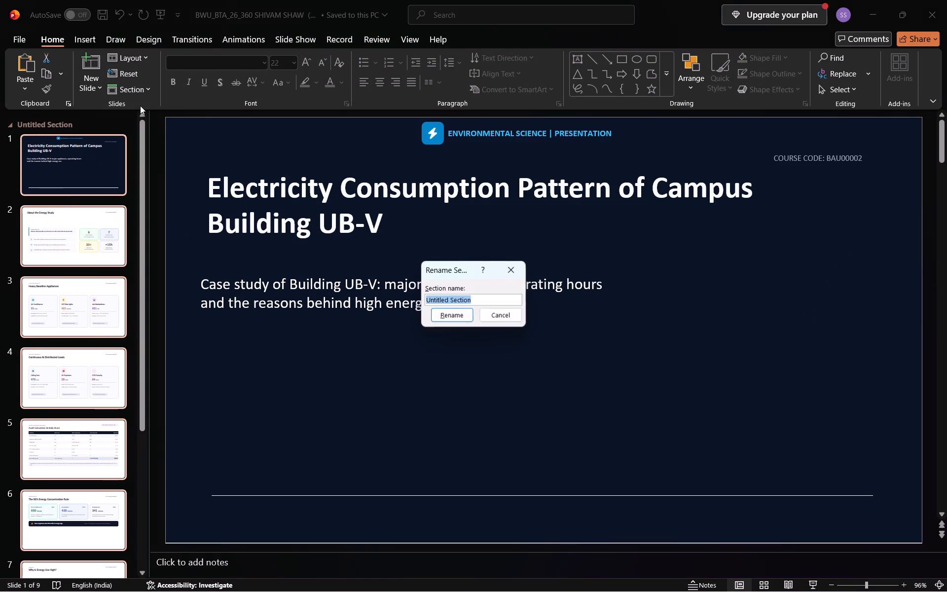
left_click(502, 269)
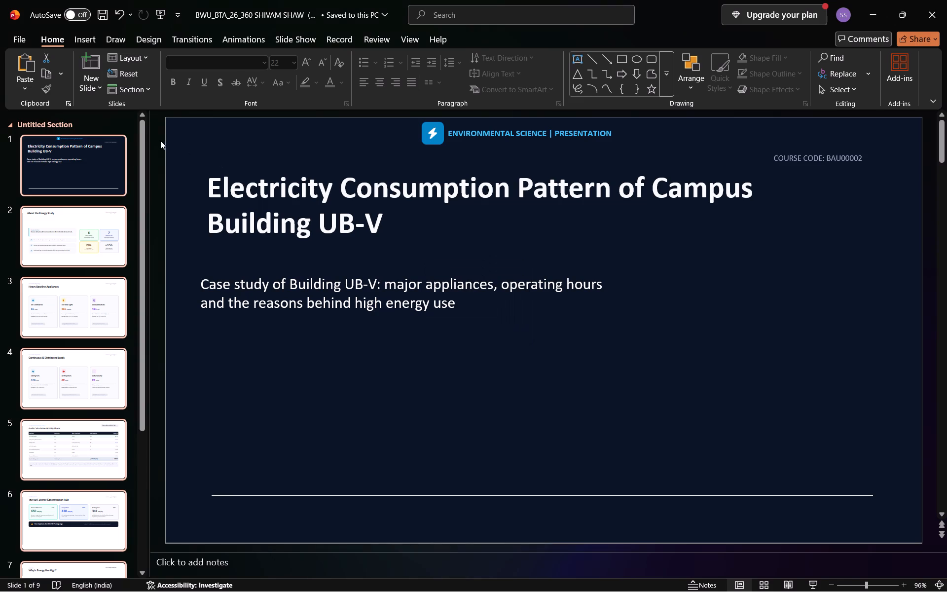
left_click(112, 168)
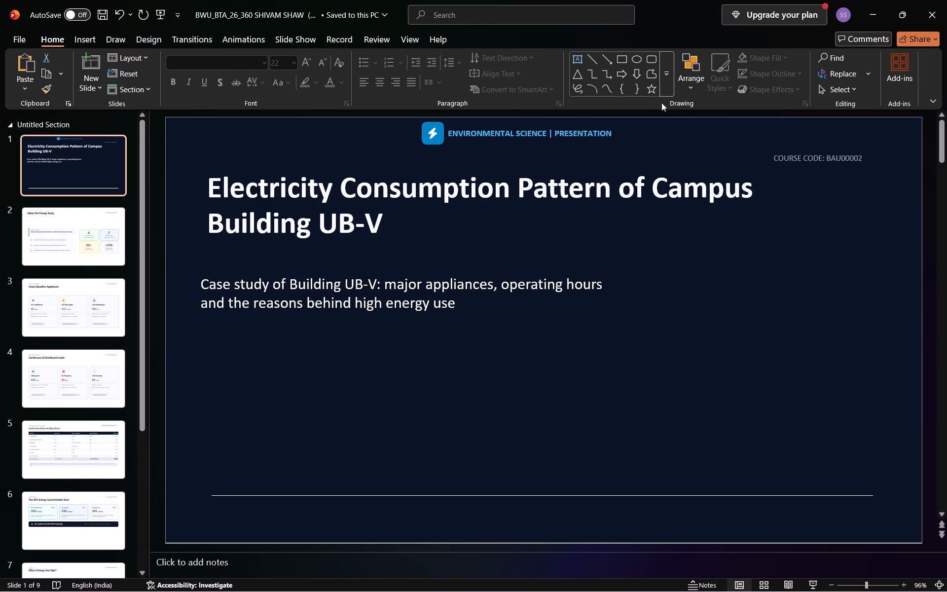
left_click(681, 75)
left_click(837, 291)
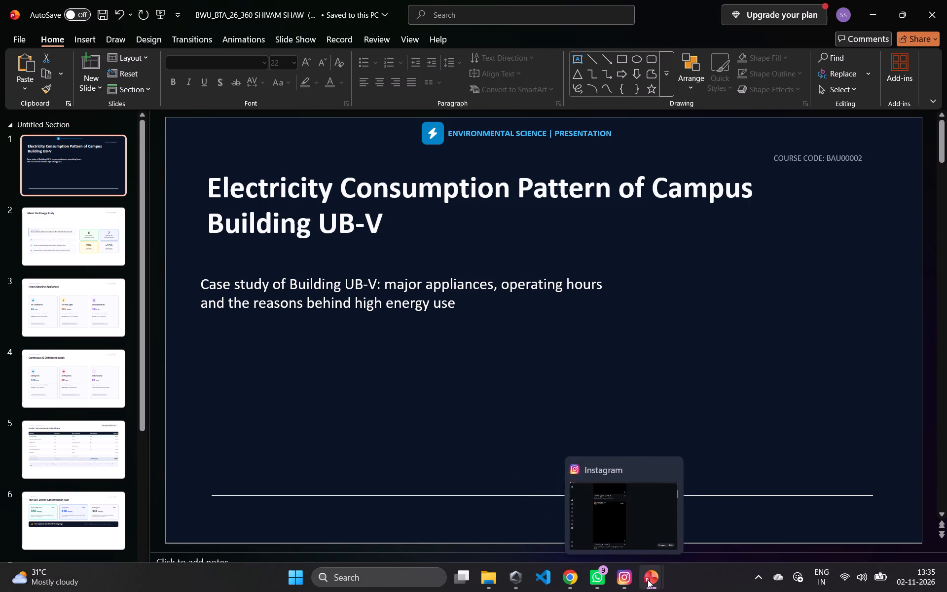
Switch to the UB-V_Electricity_Consumption_Final presentation.
left_click(648, 580)
left_click(623, 499)
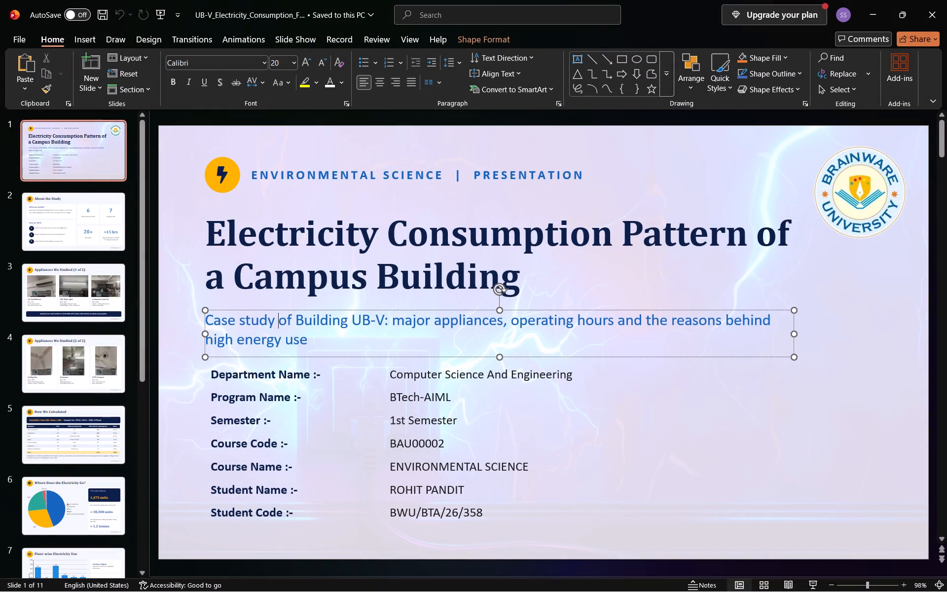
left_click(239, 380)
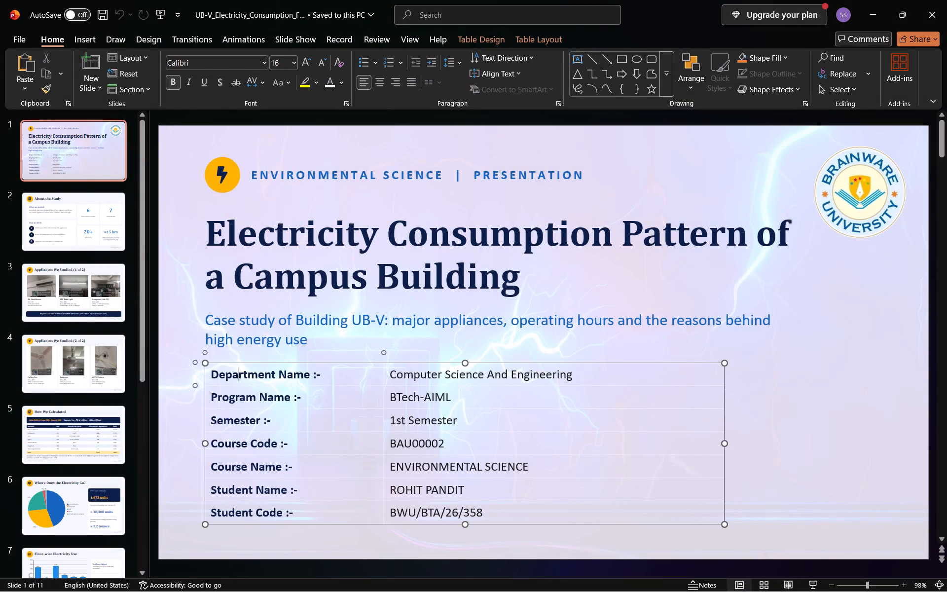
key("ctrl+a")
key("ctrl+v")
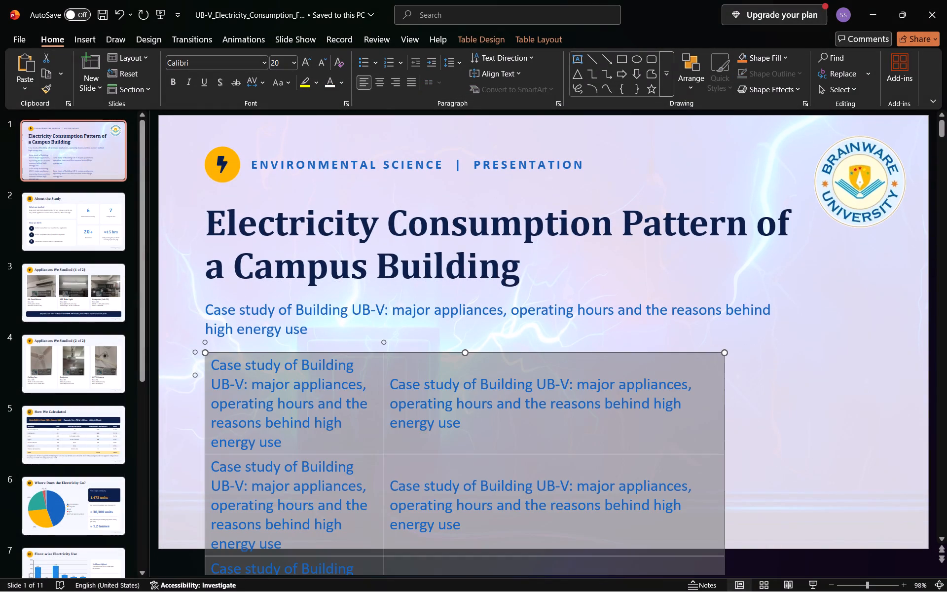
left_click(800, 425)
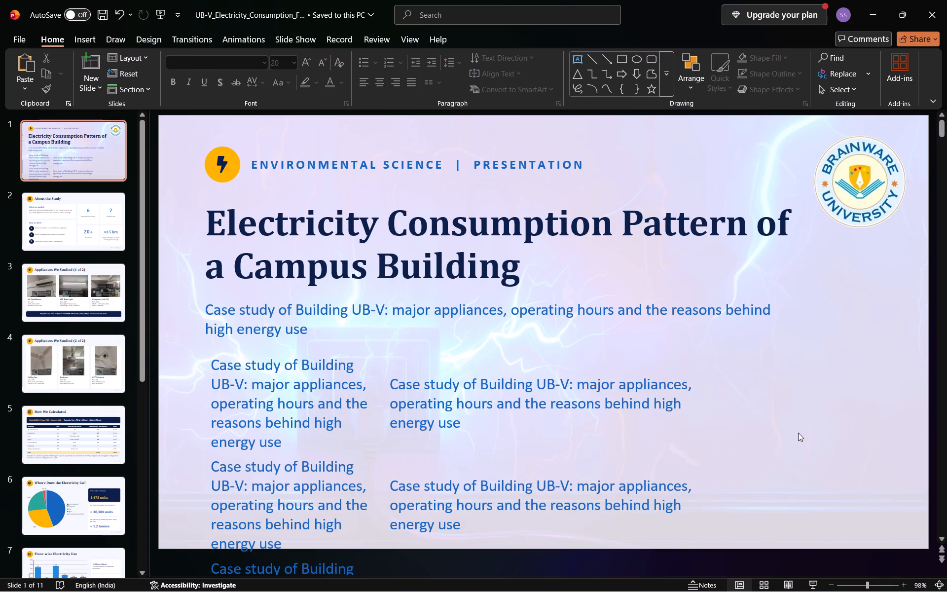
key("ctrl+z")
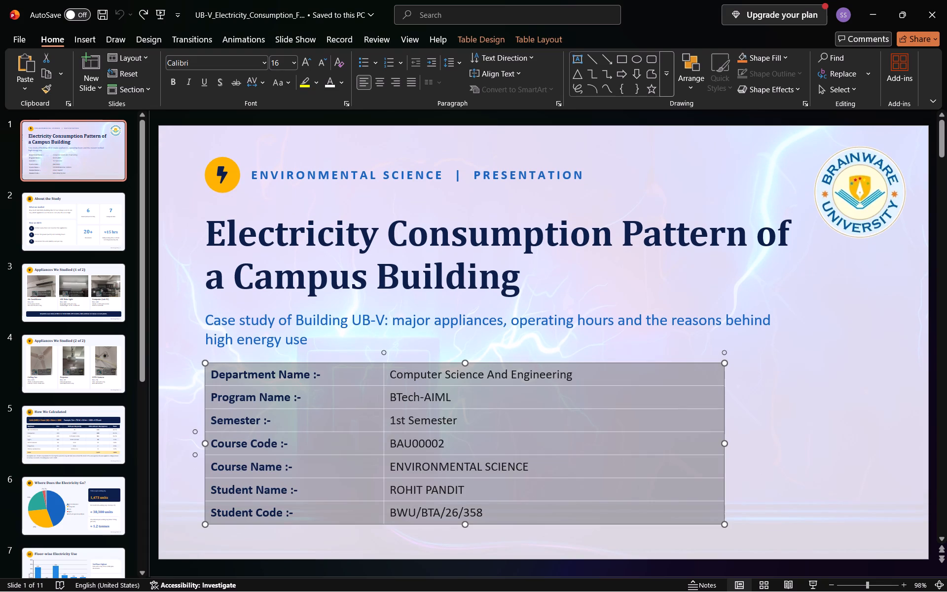
Copy the whole student and course details table and paste it onto the title slide of the BWU_BTA_26_360 presentation.
key("ctrl+a")
key("ctrl+c")
key("ctrl+c")
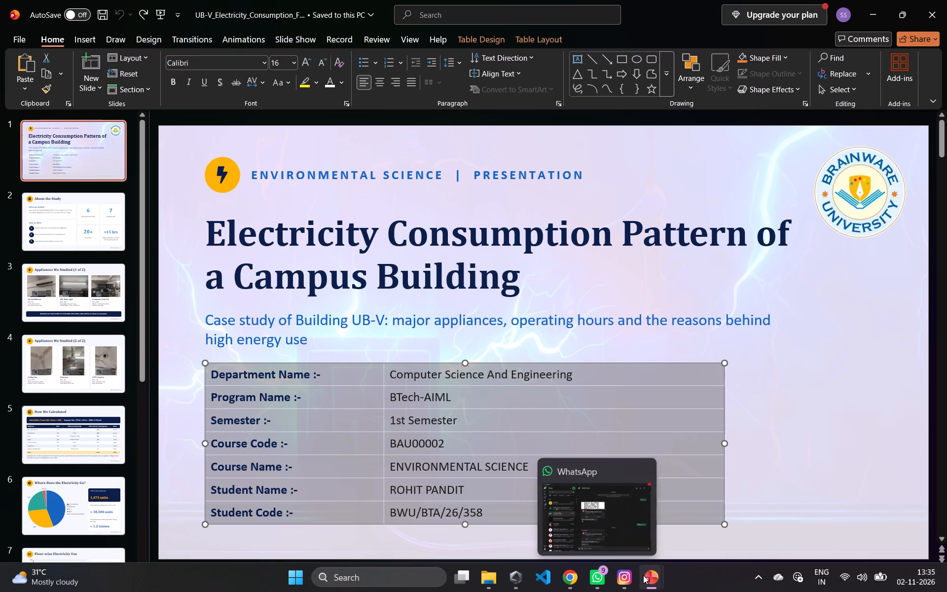
left_click(649, 575)
left_click(674, 537)
left_click(482, 406)
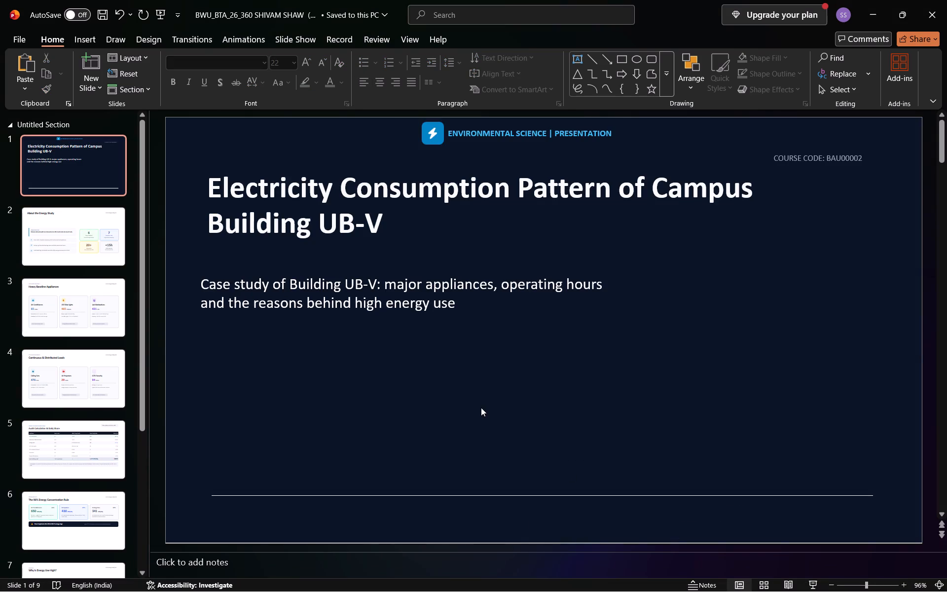
key("ctrl+v")
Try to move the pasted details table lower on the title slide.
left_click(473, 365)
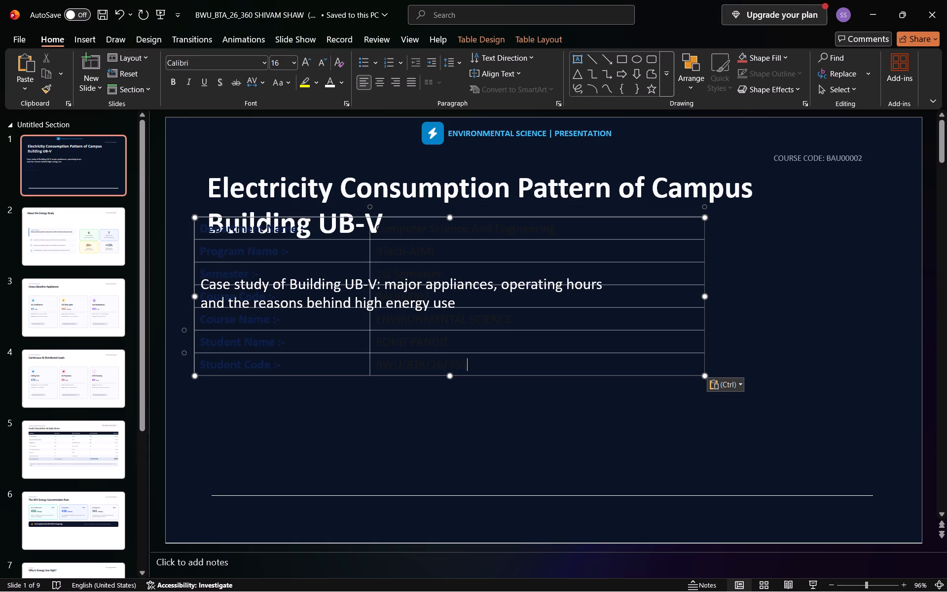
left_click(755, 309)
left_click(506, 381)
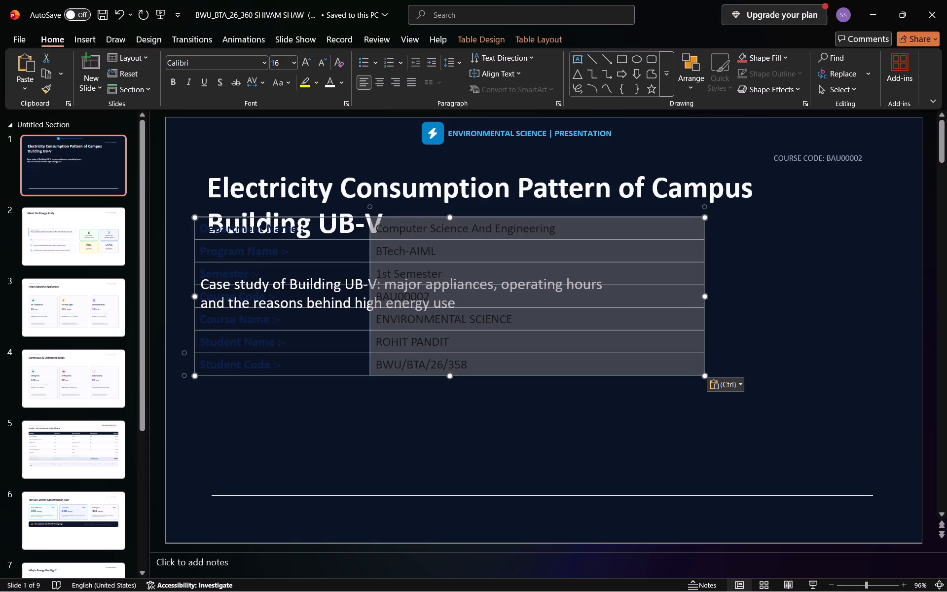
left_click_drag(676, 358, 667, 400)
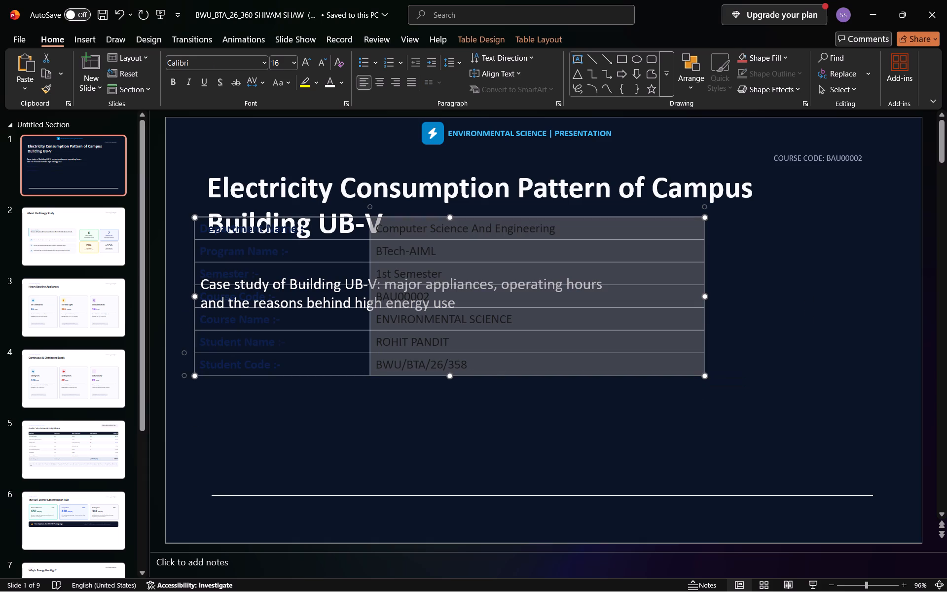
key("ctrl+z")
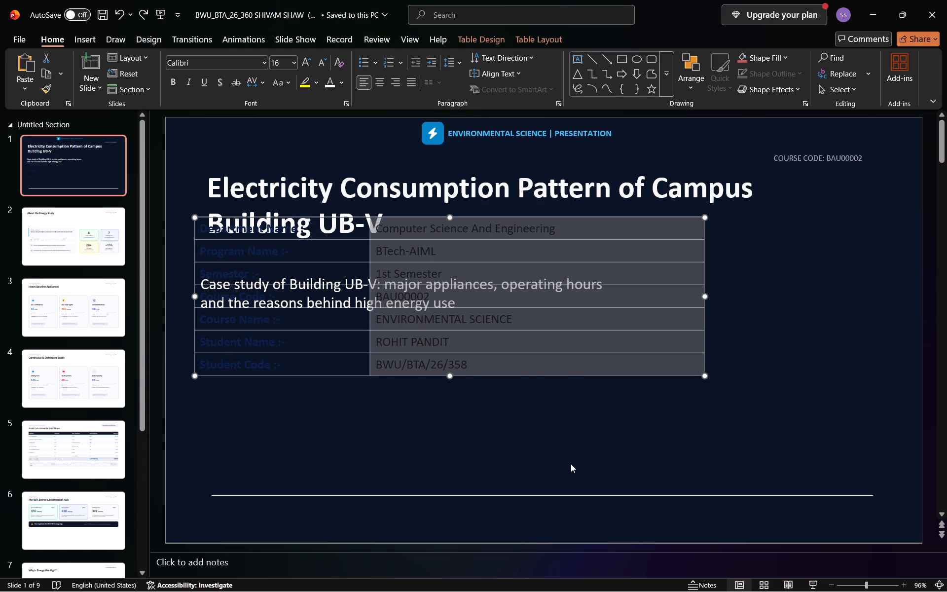
Set the font colour of all text in the pasted details table to white.
left_click(571, 464)
left_click(229, 254)
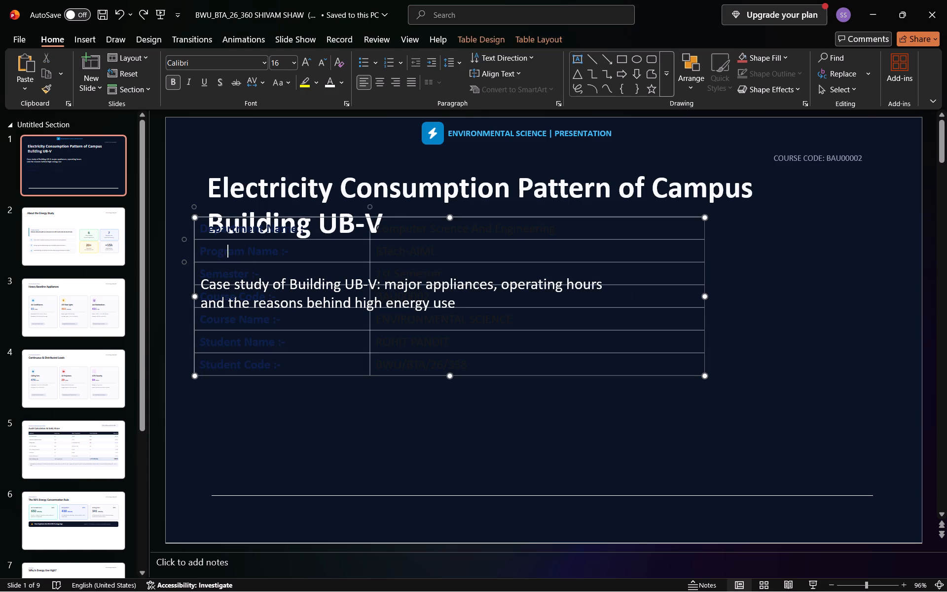
left_click(338, 89)
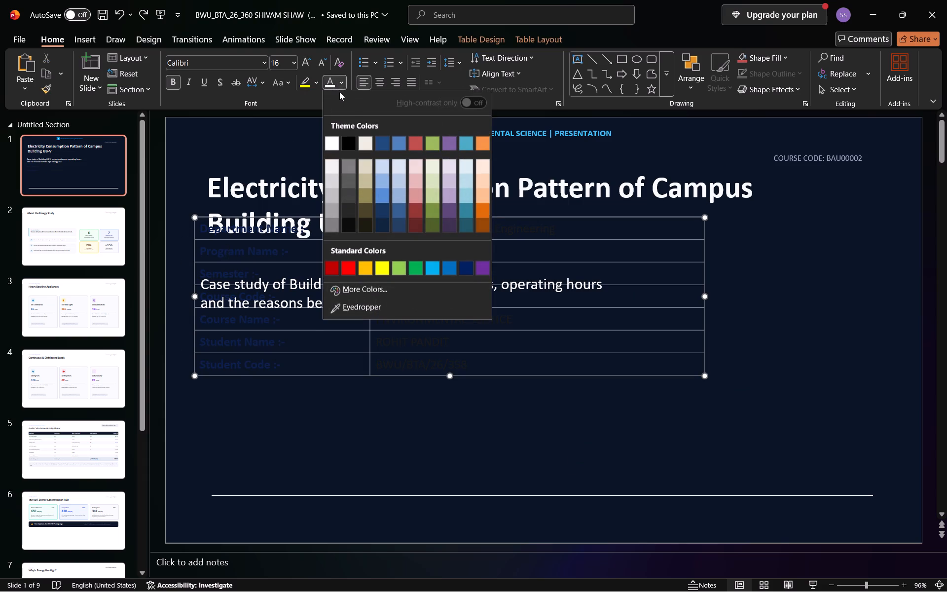
left_click(331, 139)
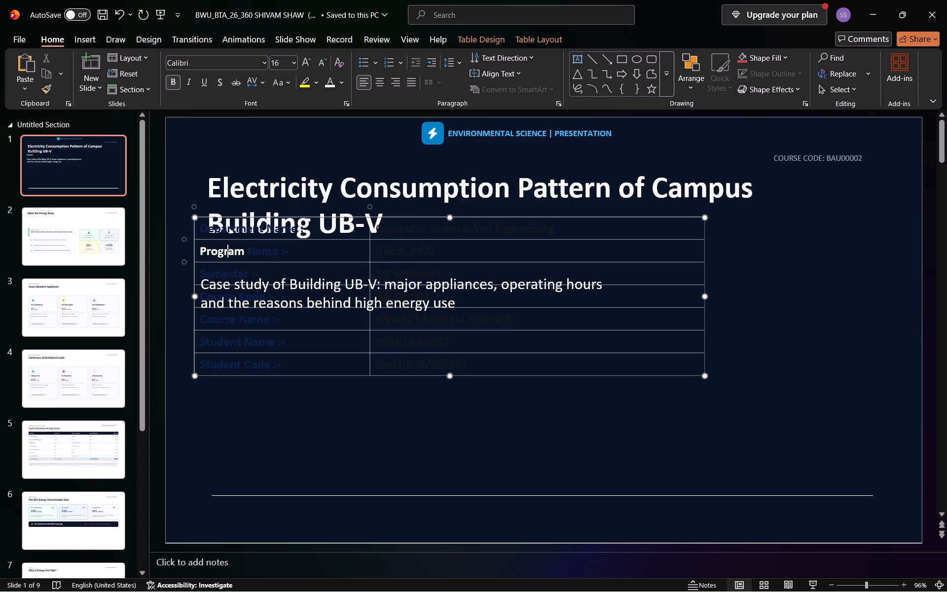
key("ctrl+a")
left_click(335, 88)
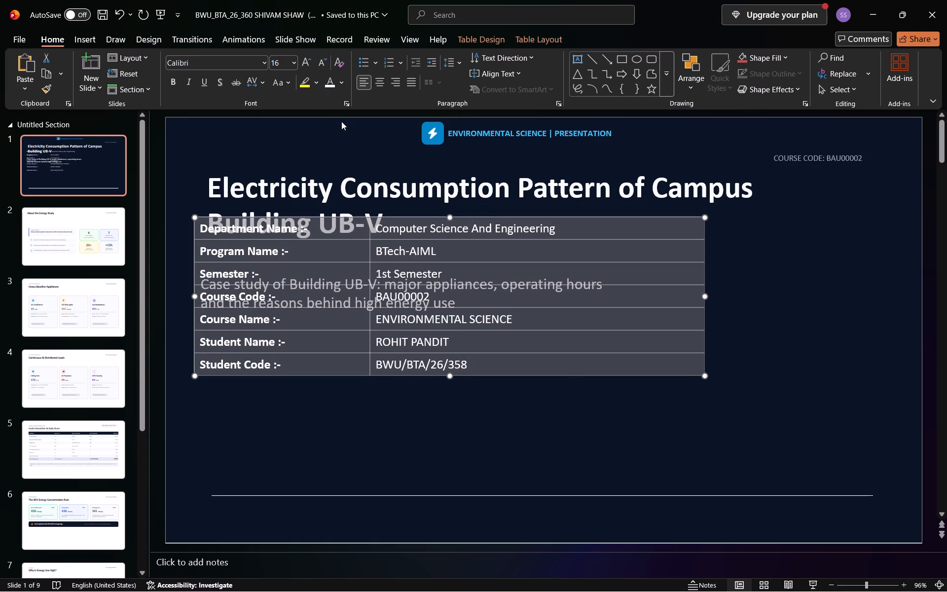
Move the details table down so it sits between the case-study subtitle and the horizontal line.
left_click(395, 400)
left_click(377, 264)
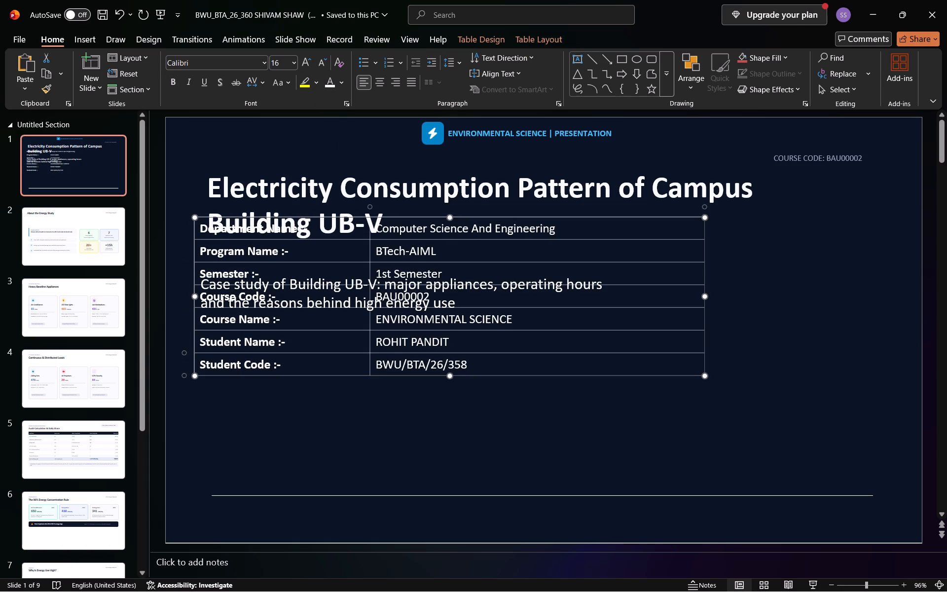
left_click_drag(411, 375, 416, 473)
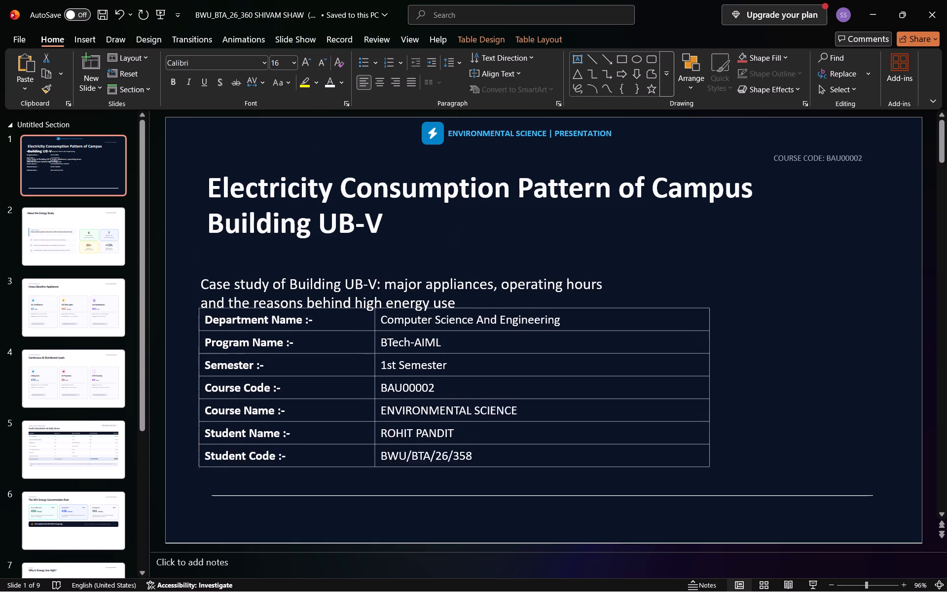
left_click_drag(416, 473, 419, 481)
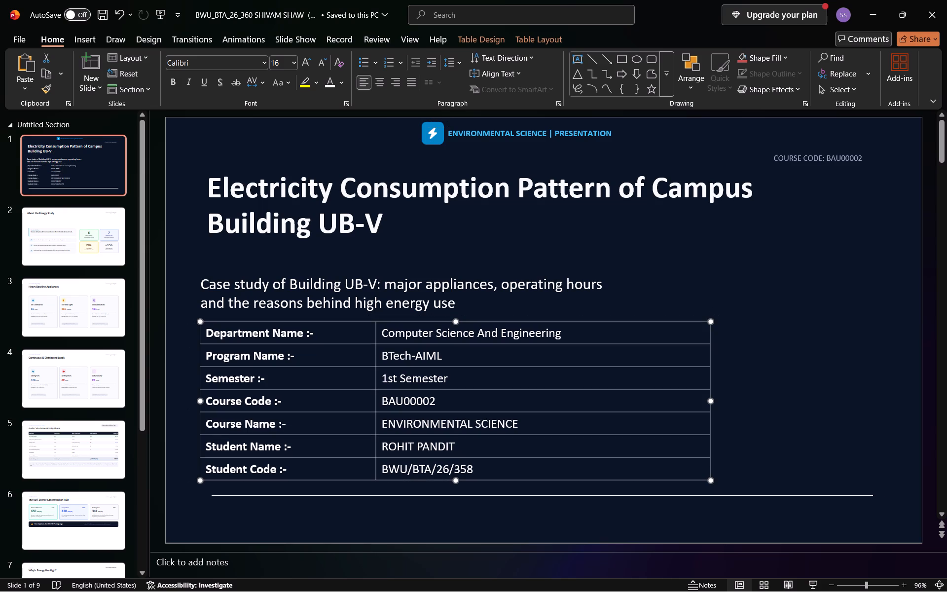
Move the case-study subtitle up and slightly left, directly beneath the title, leaving a gap above the details table.
left_click_drag(605, 295, 604, 301)
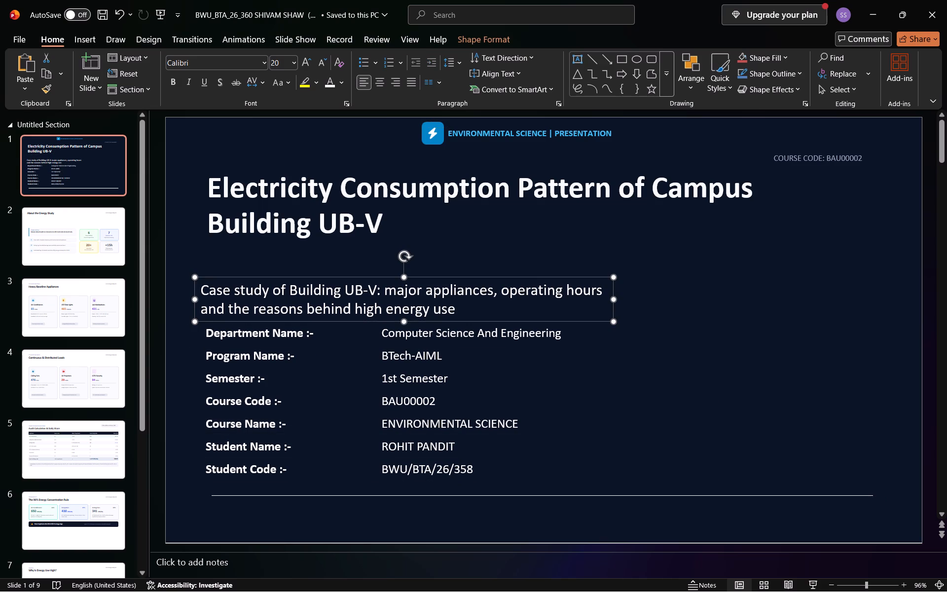
left_click_drag(558, 320, 551, 315)
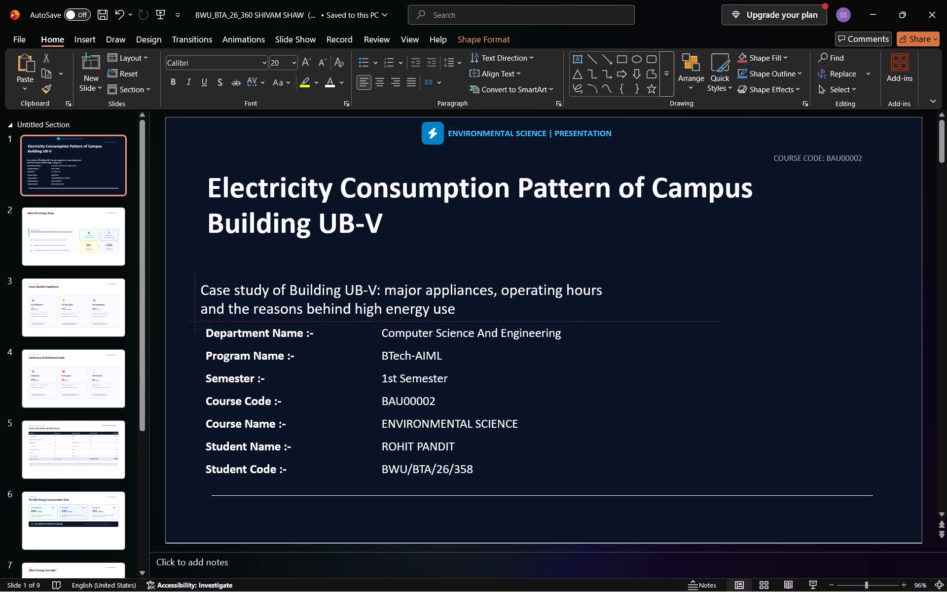
left_click_drag(551, 315, 538, 292)
Clear the existing name from the Student Name row of the details table.
left_click(643, 377)
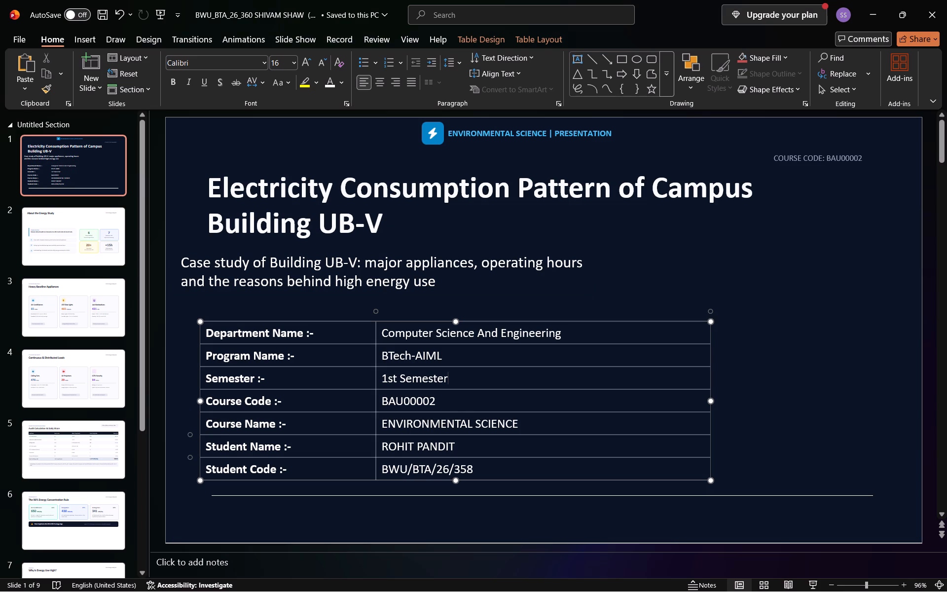
left_click(476, 450)
key("BackSpace")
key("BackSpace")
key("BackSpace")
key("BackSpace")
key("BackSpace")
key("BackSpace")
key("BackSpace")
key("BackSpace")
key("BackSpace")
key("BackSpace")
key("BackSpace")
key("BackSpace")
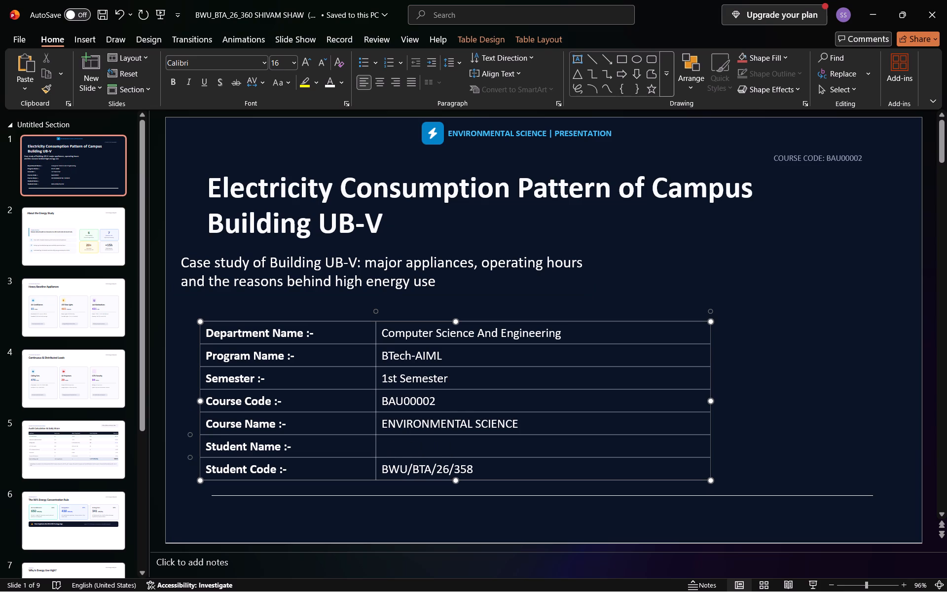
Enter the new student's full name, as given in the file name, in the Student Name row of the details table.
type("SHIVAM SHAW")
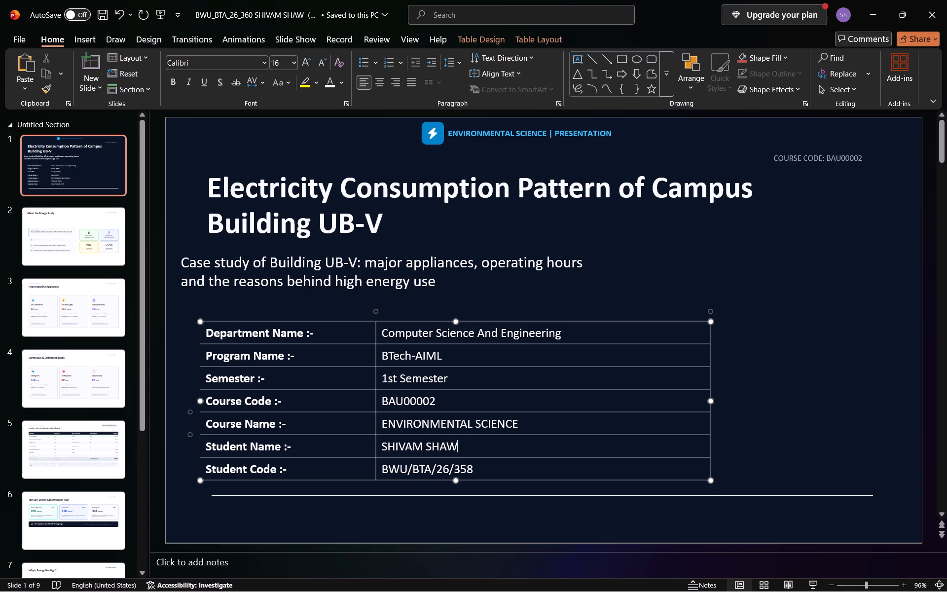
Replace the last two digits of the Student Code in the details table so it matches the student ID in the file name.
left_click(502, 475)
key("BackSpace")
key("BackSpace")
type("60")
left_click(669, 288)
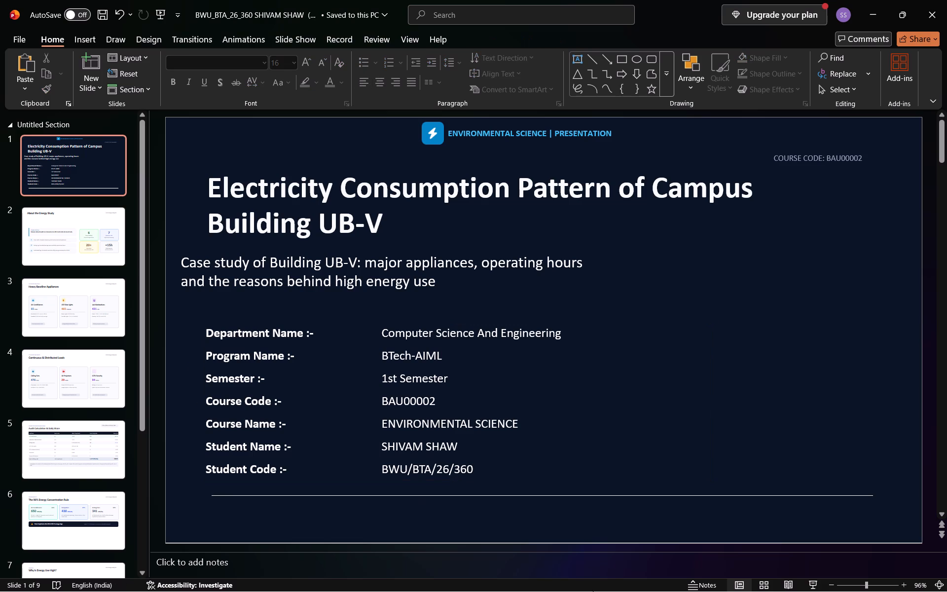
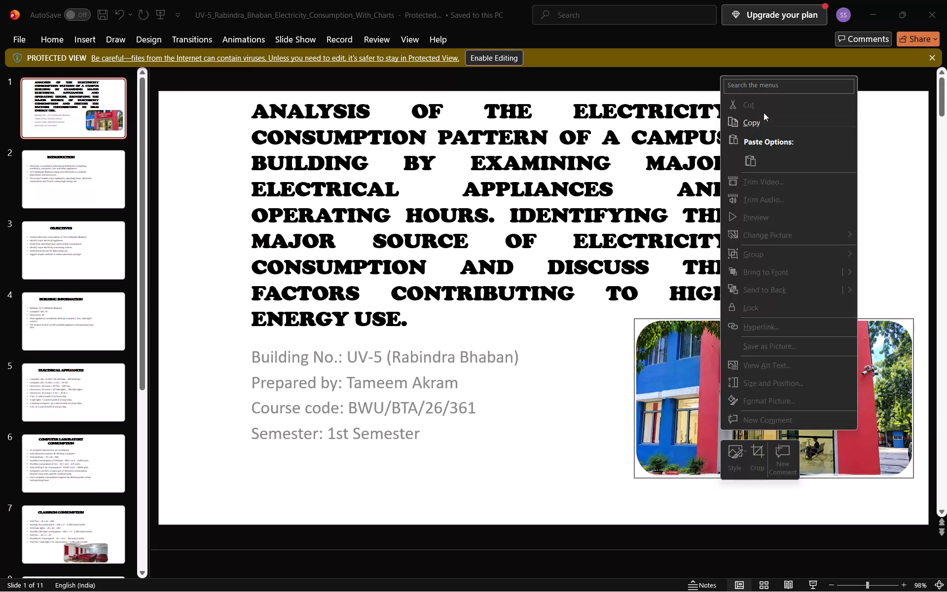
Copy the Rabindra Bhavan building photo from the UV-5 presentation and paste it onto the dark-blue Campus Building UB-V title slide.
left_click(762, 122)
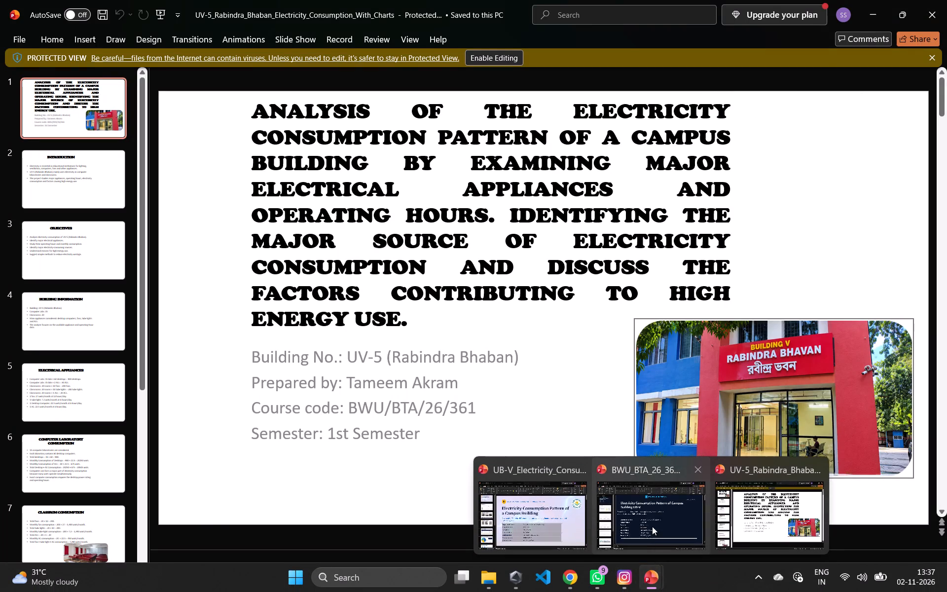
left_click(652, 526)
right_click(785, 308)
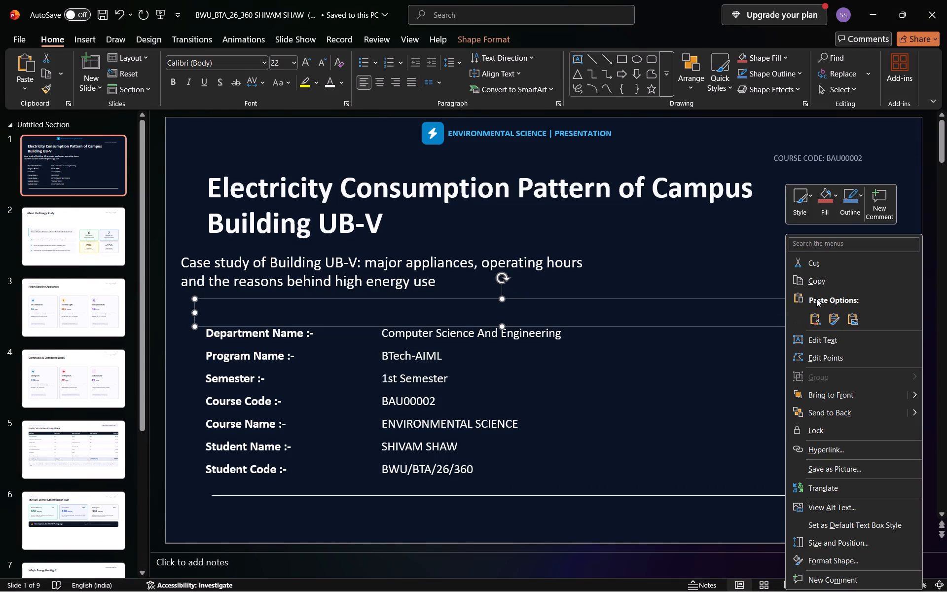
Paste the copied Building V photo onto the title slide and place it beside the details table, above the horizontal line.
left_click(747, 333)
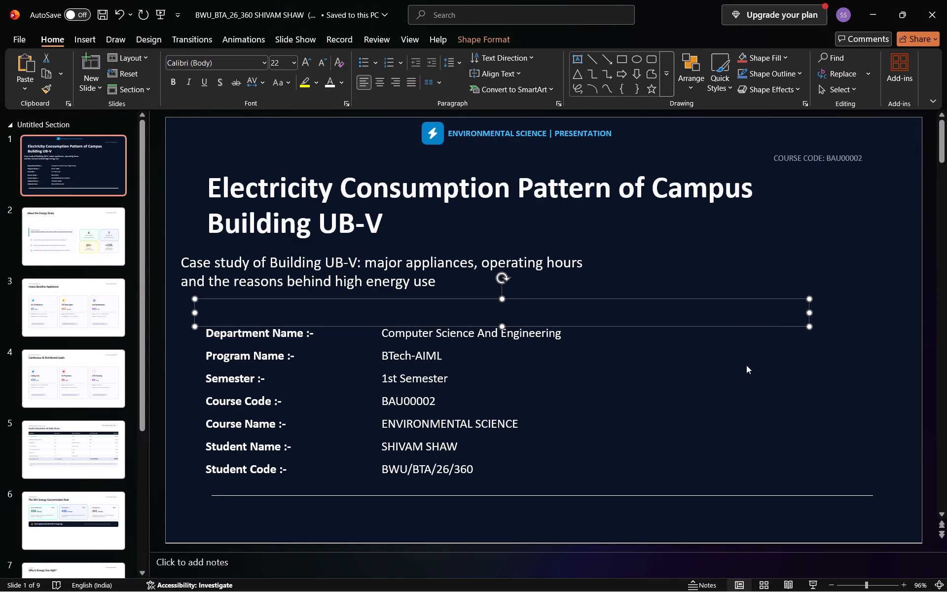
key("ctrl+v")
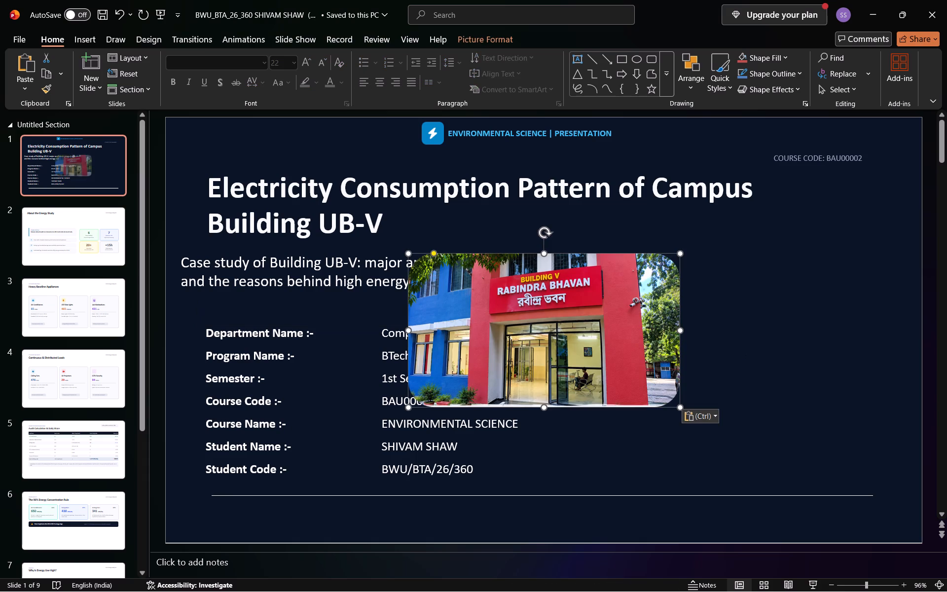
left_click(599, 337)
left_click_drag(598, 337, 819, 407)
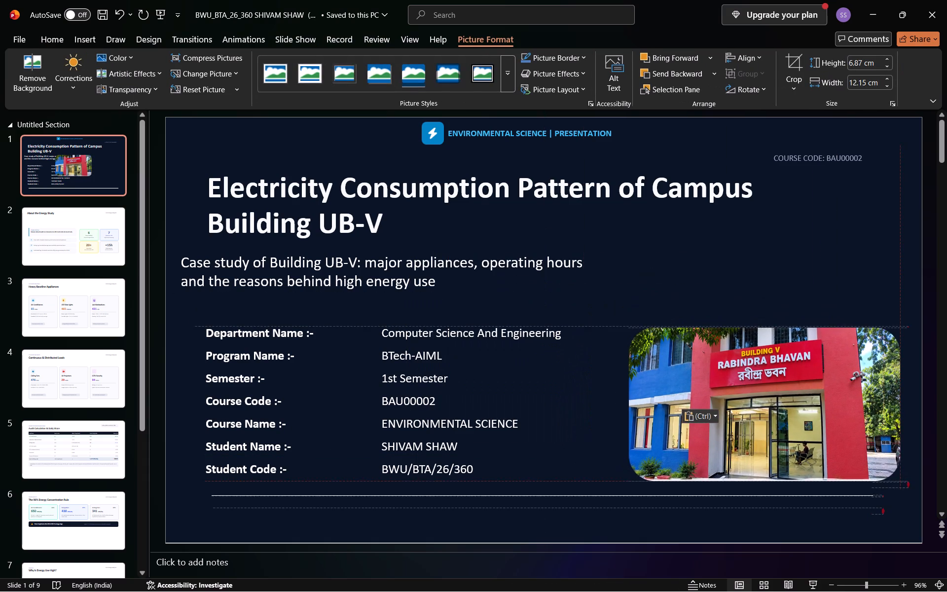
left_click_drag(819, 407, 815, 397)
left_click(820, 192)
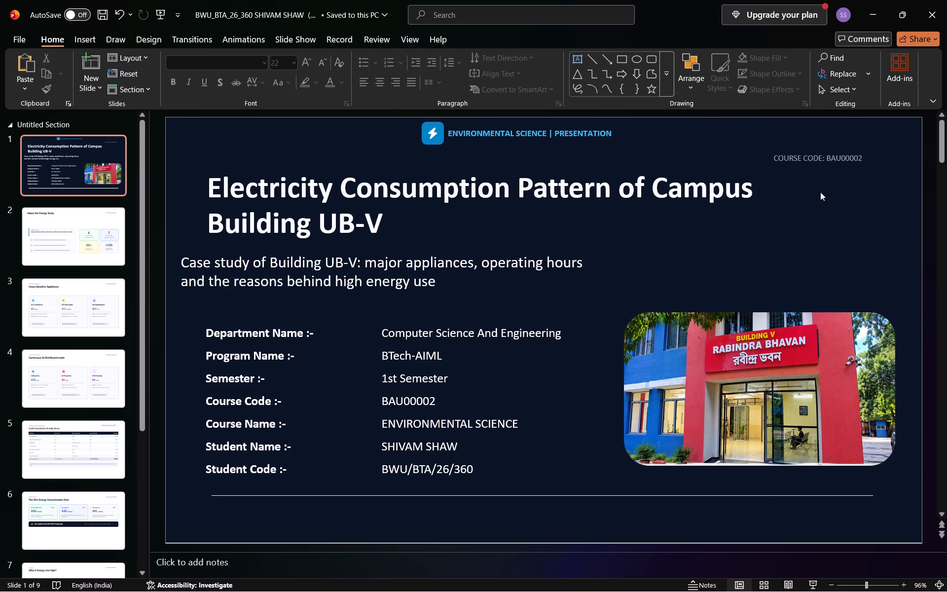
Delete all the "COURSE CODE: BAU00002" text from the small text box above the title on the title slide.
left_click(798, 162)
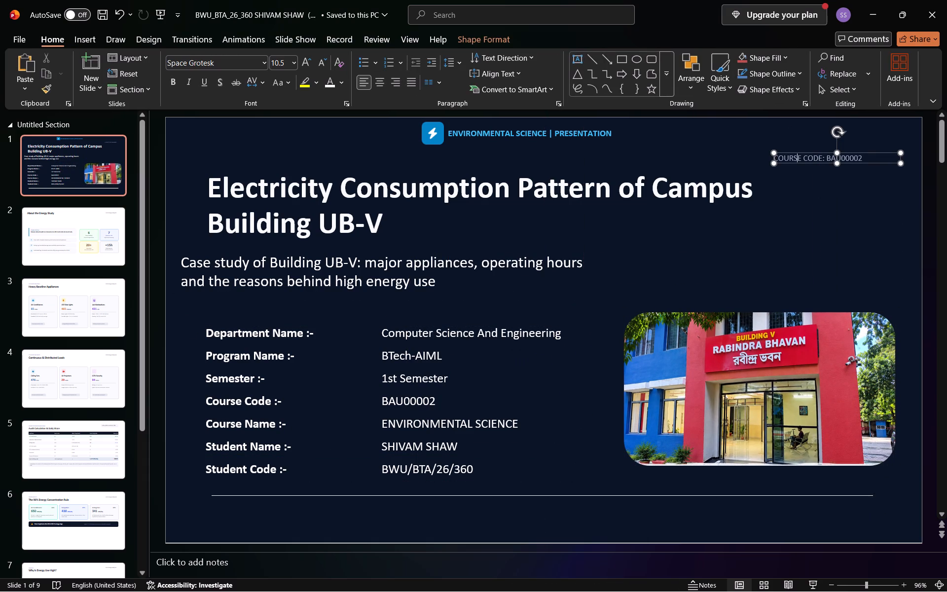
key("Right")
key("BackSpace")
key("BackSpace")
key("BackSpace")
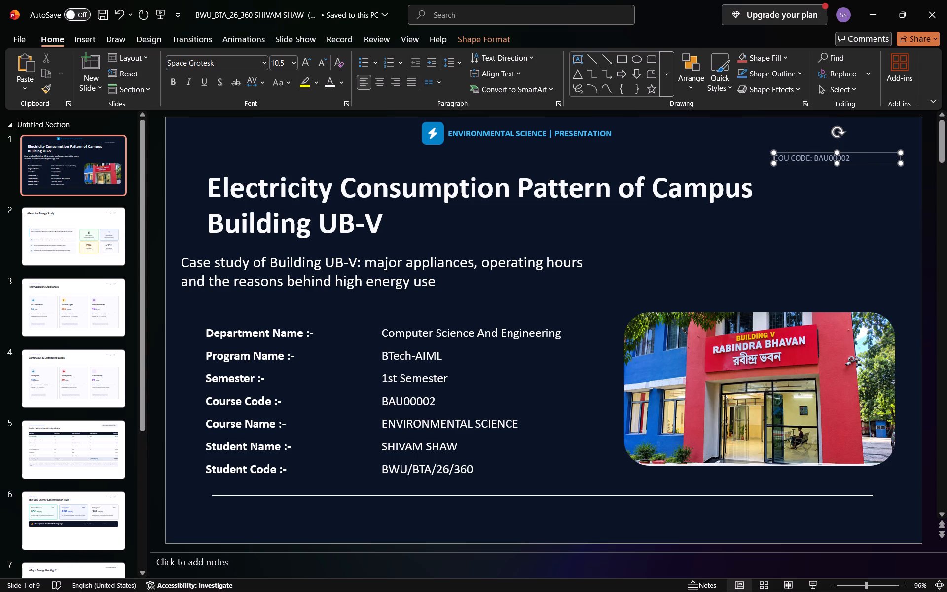
key("Right")
key("BackSpace")
key("BackSpace")
key("Right")
key("Right")
key("Right")
key("BackSpace")
key("Right")
key("Right")
key("BackSpace")
key("Right")
key("BackSpace")
key("Right")
key("BackSpace")
key("BackSpace")
key("Right")
key("Right")
key("Right")
key("Right")
key("Right")
key("BackSpace")
key("Right")
key("BackSpace")
key("Right")
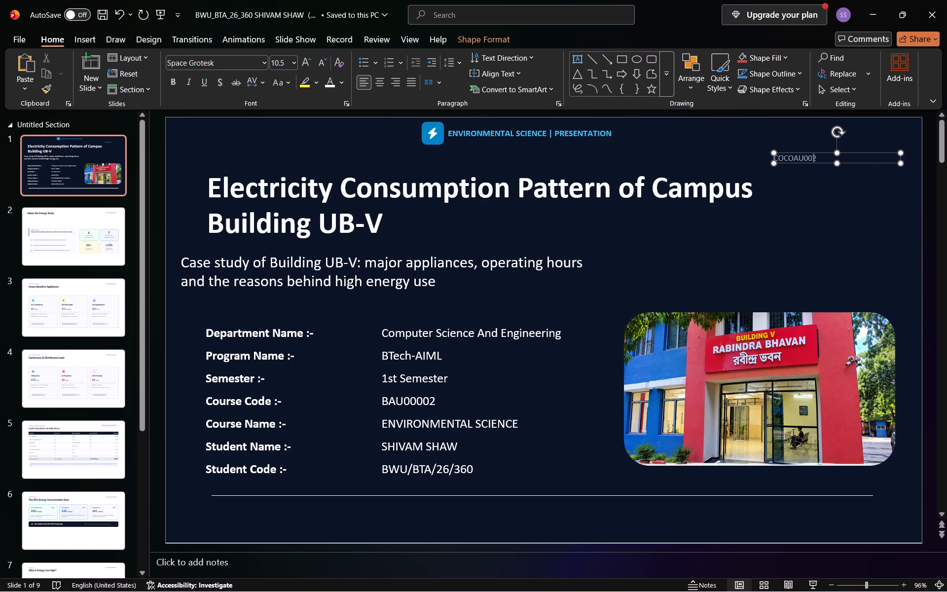
key("BackSpace")
key("BackSpace")
key("BackSpace")
key("BackSpace")
key("BackSpace")
key("BackSpace")
key("BackSpace")
key("BackSpace")
key("BackSpace")
key("BackSpace")
left_click(798, 205)
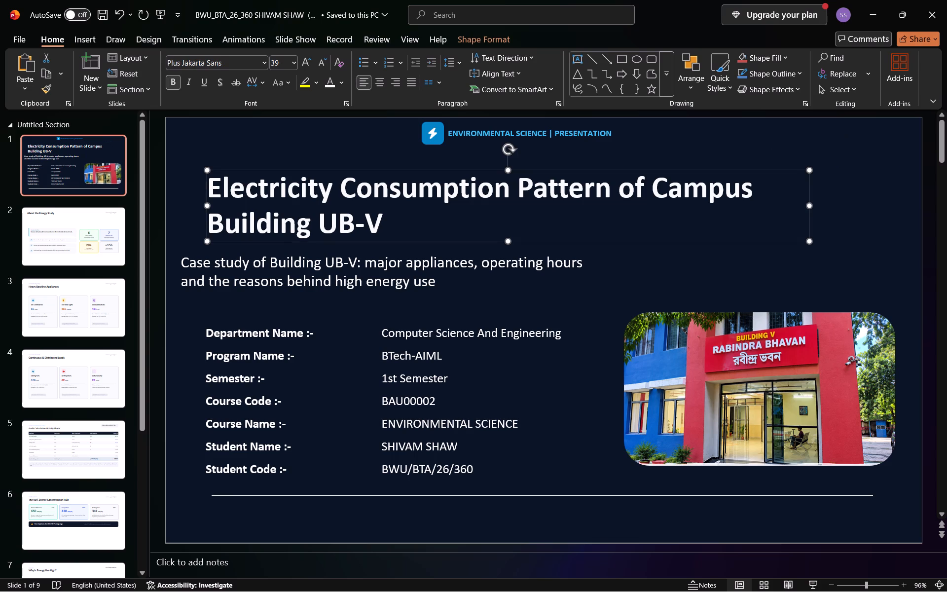
left_click(773, 254)
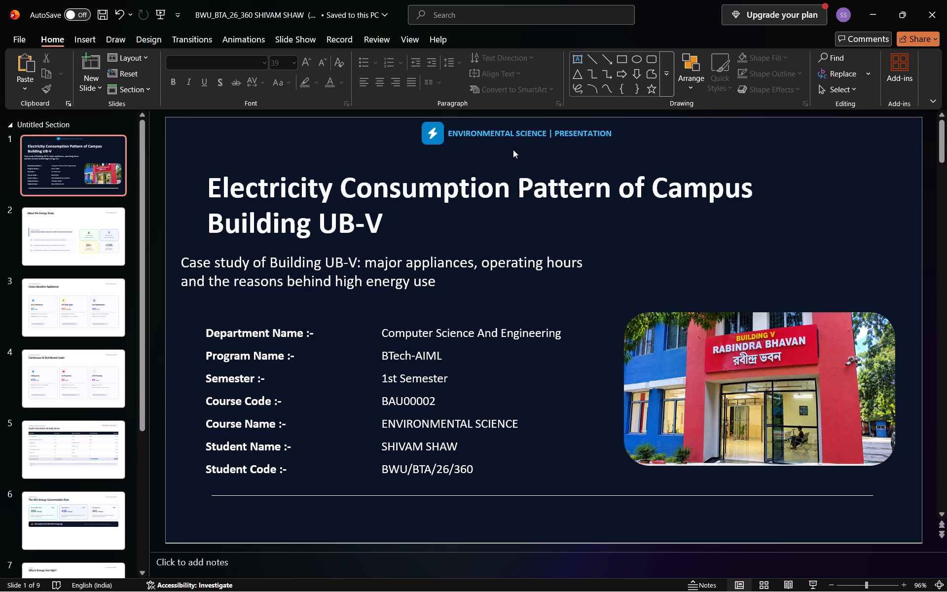
Change the Daily Runtime figure on the About the Energy Study slide to ≈10h.
left_click(82, 234)
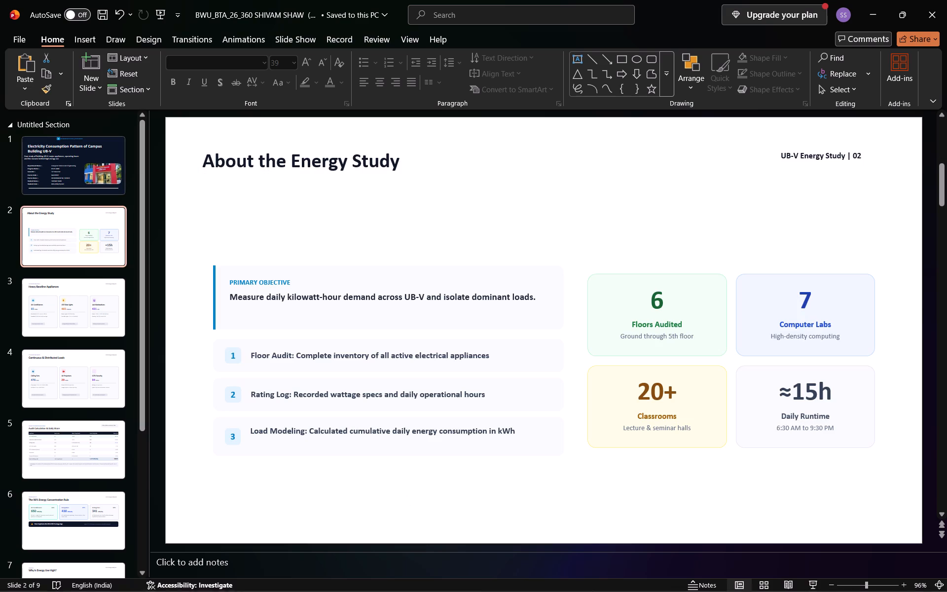
left_click(654, 584)
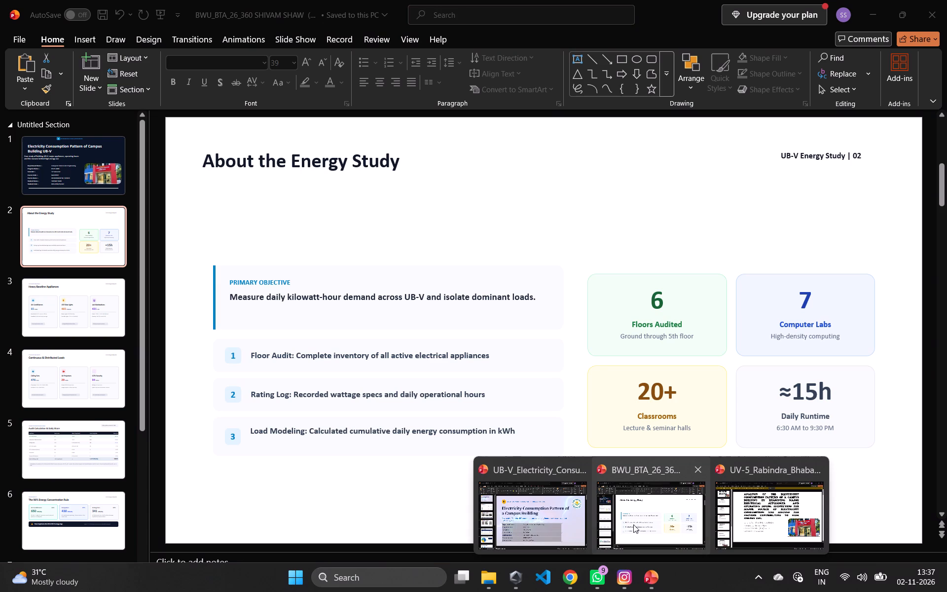
left_click(643, 522)
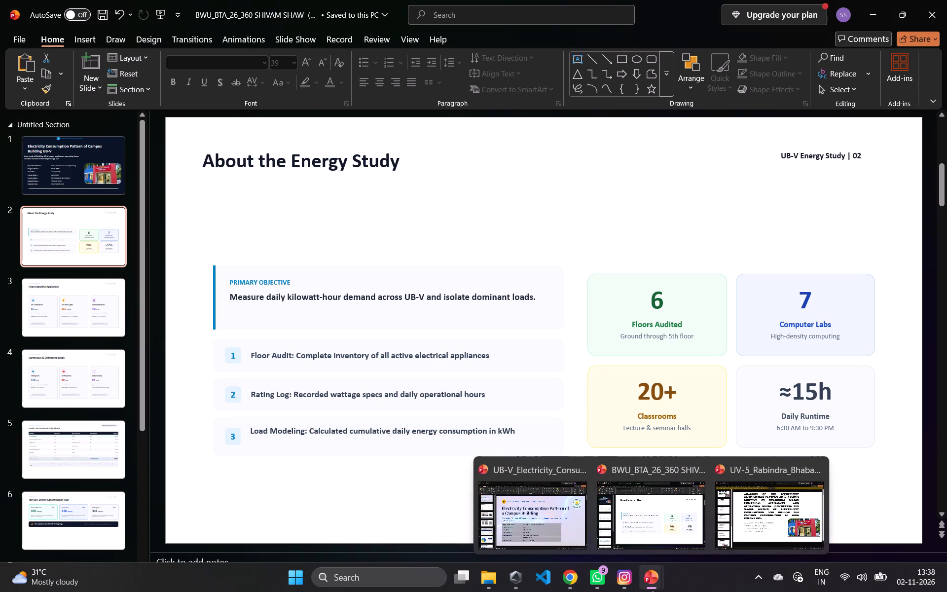
left_click(88, 233)
left_click(116, 311)
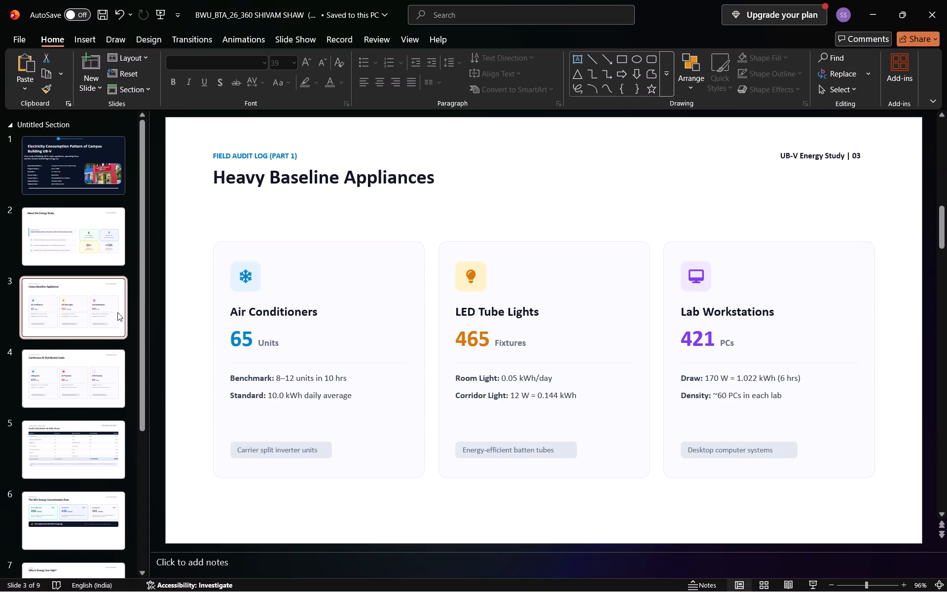
left_click(72, 236)
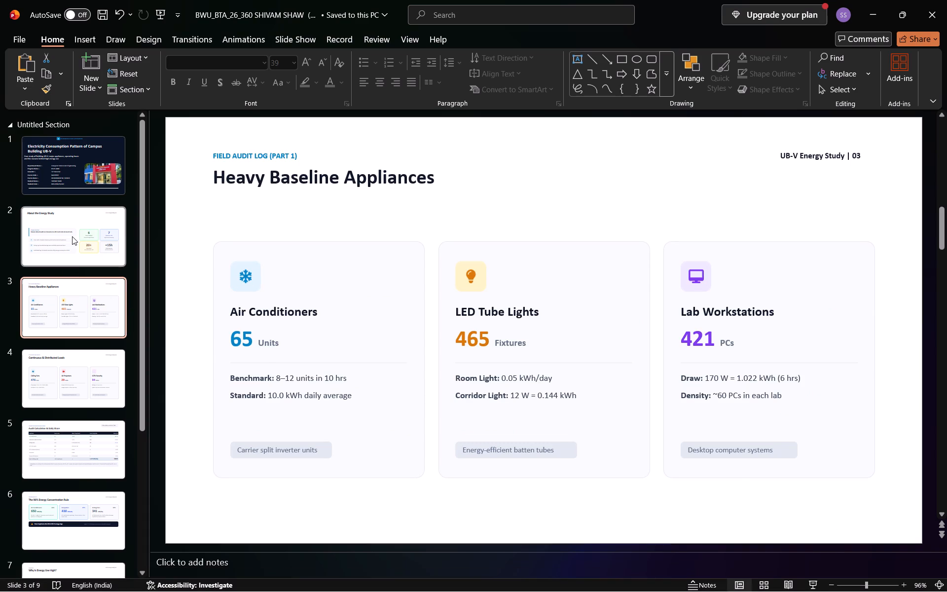
left_click(815, 393)
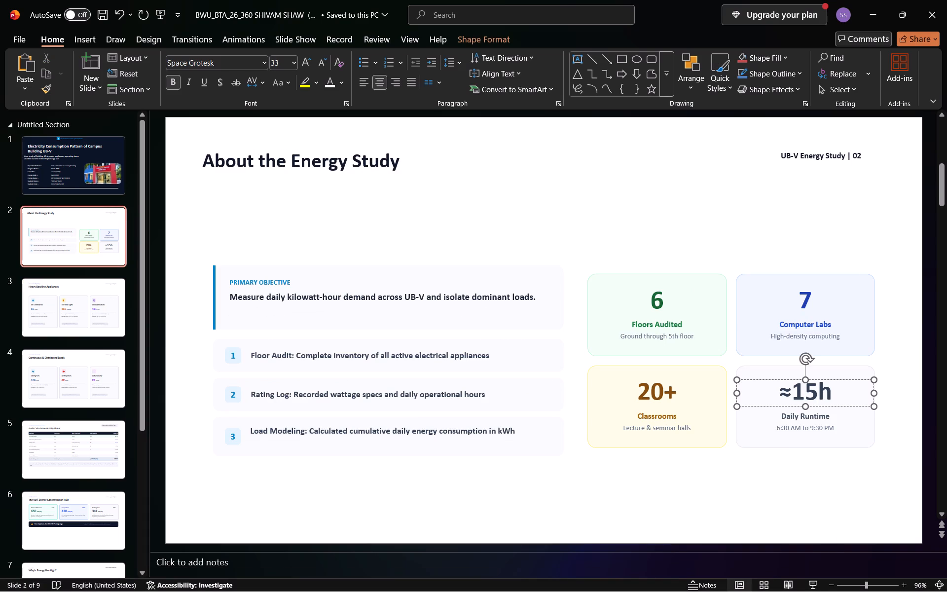
key("BackSpace")
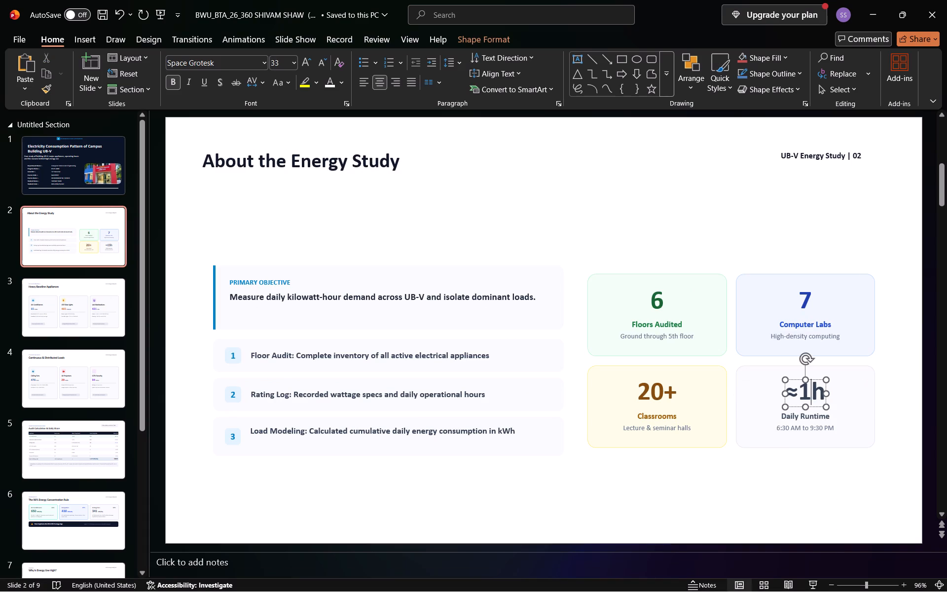
key("0")
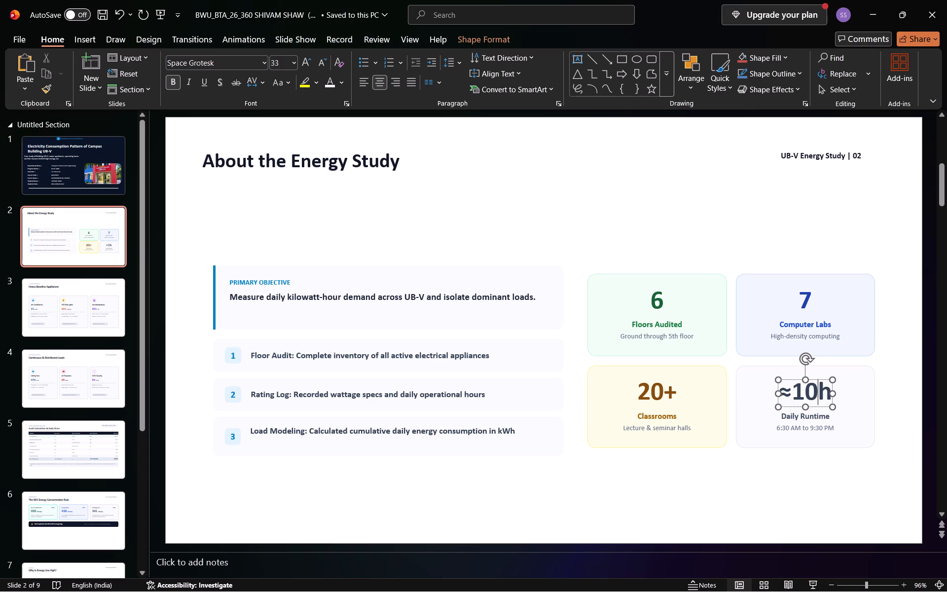
left_click(685, 118)
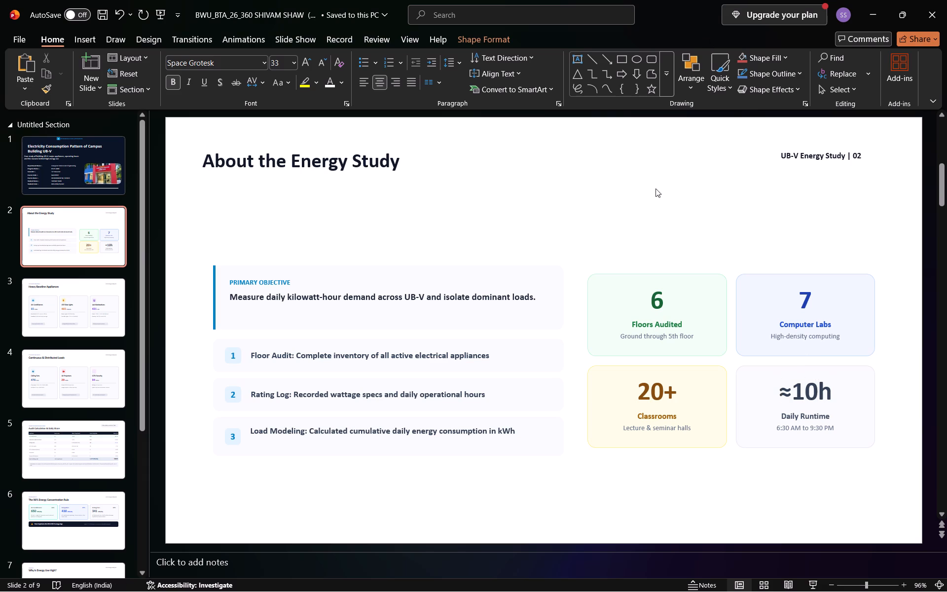
Review the slides following About the Energy Study, from Heavy Baseline Appliances through Strategic Recommendations.
left_click(84, 277)
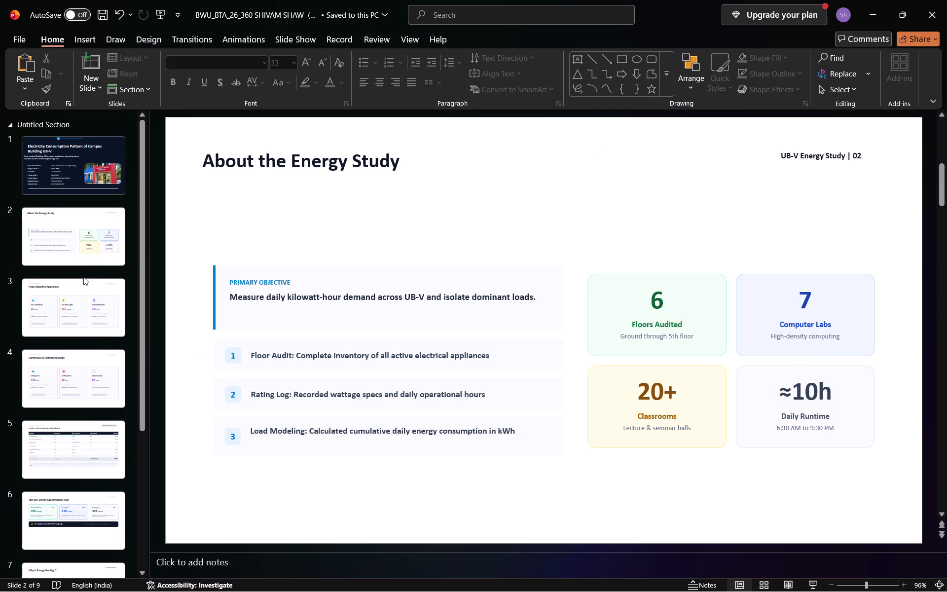
left_click(96, 300)
left_click(67, 357)
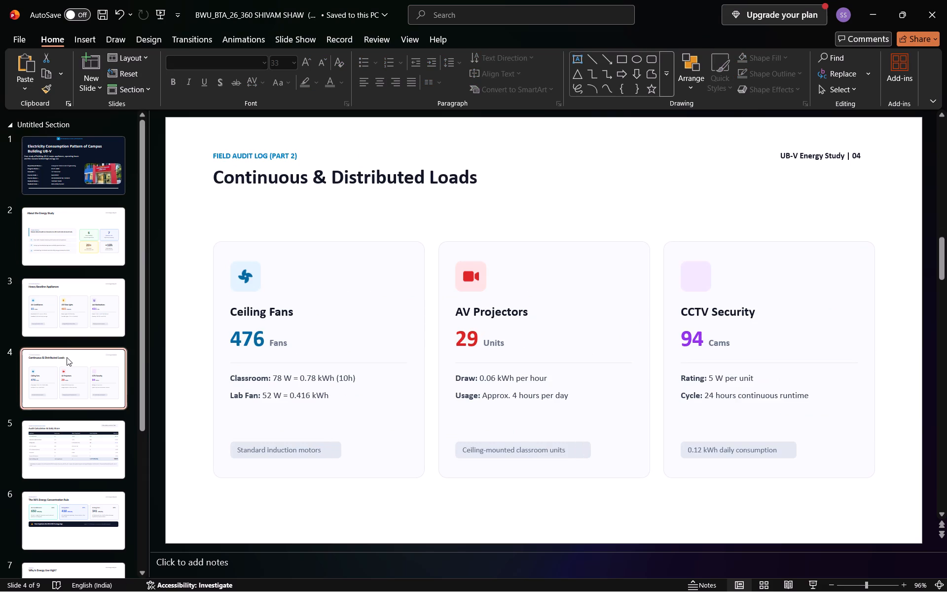
left_click(72, 429)
left_click(65, 488)
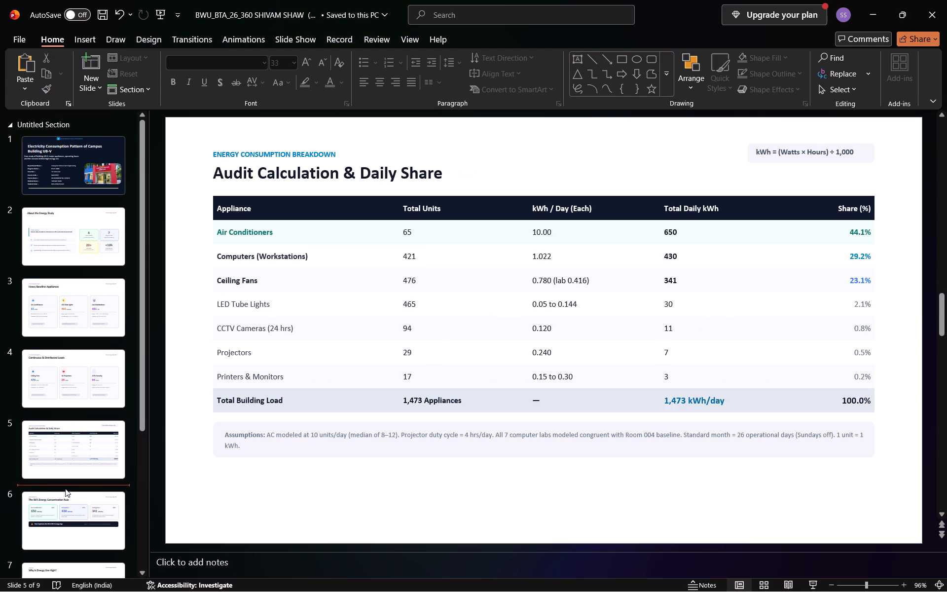
scroll(65, 488, "down", 2)
left_click(65, 490)
scroll(81, 501, "down", 2)
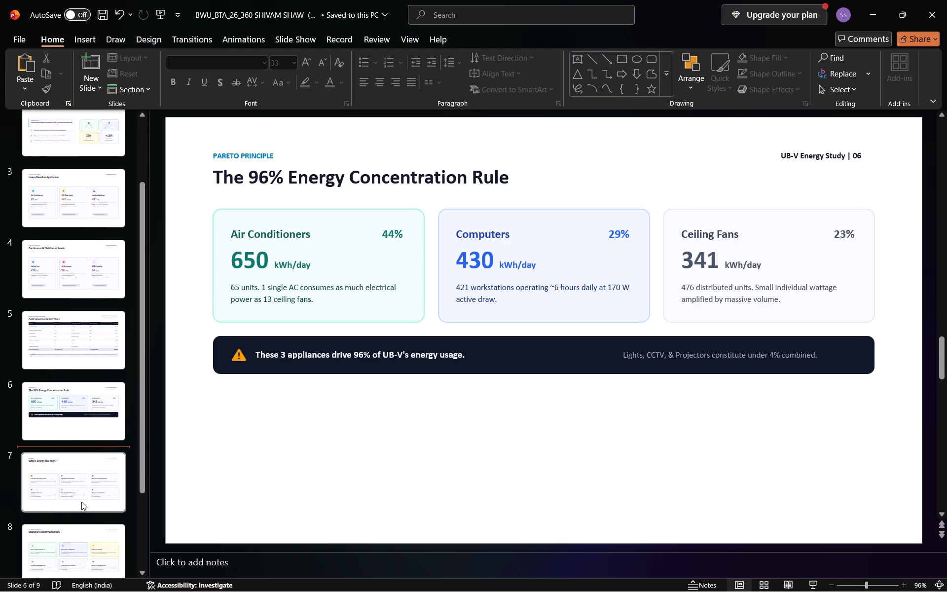
scroll(81, 502, "down", 1)
left_click(83, 502)
left_click(94, 532)
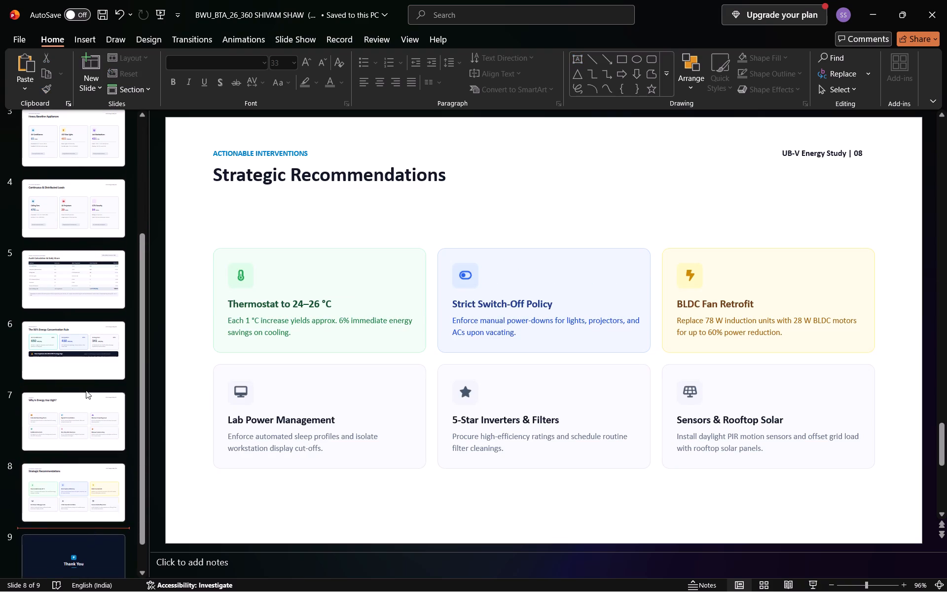
scroll(86, 390, "up", 13)
left_click(96, 192)
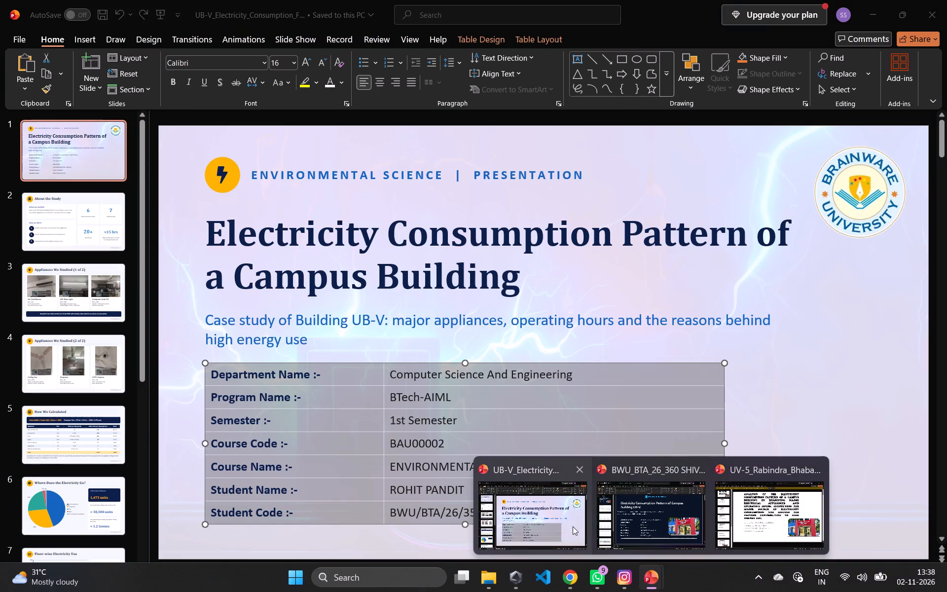
Examine the Appliances We Studied and How We Calculated slides in the UB-V_Electricity_Consumption_Final presentation, then close that presentation.
left_click(573, 526)
left_click(93, 351)
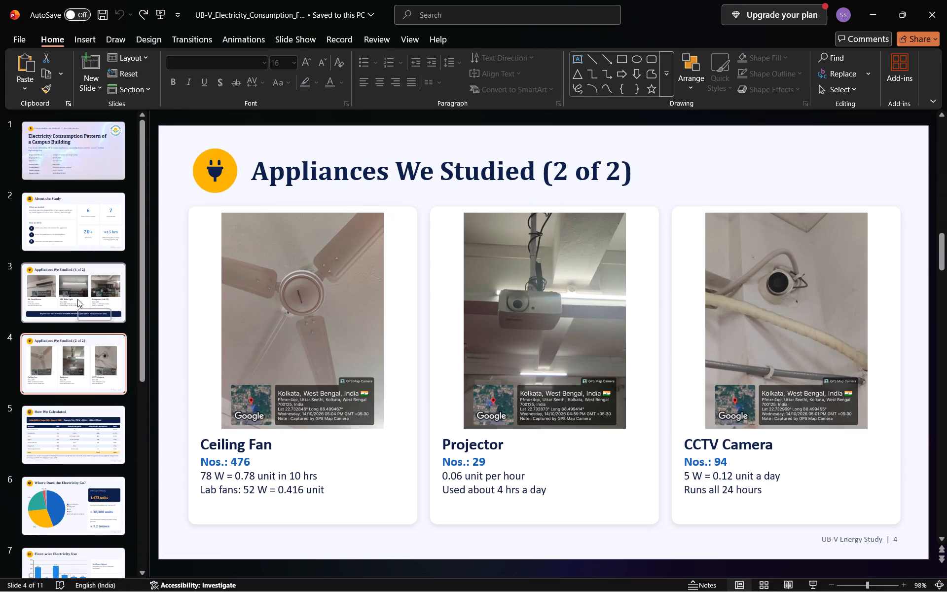
left_click(78, 268)
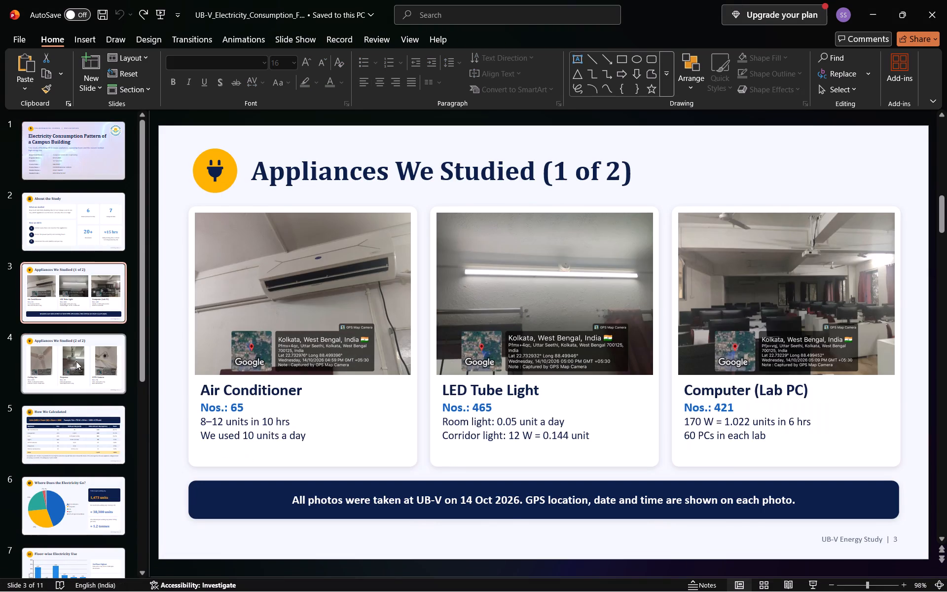
left_click(76, 361)
left_click(73, 420)
scroll(79, 487, "down", 9)
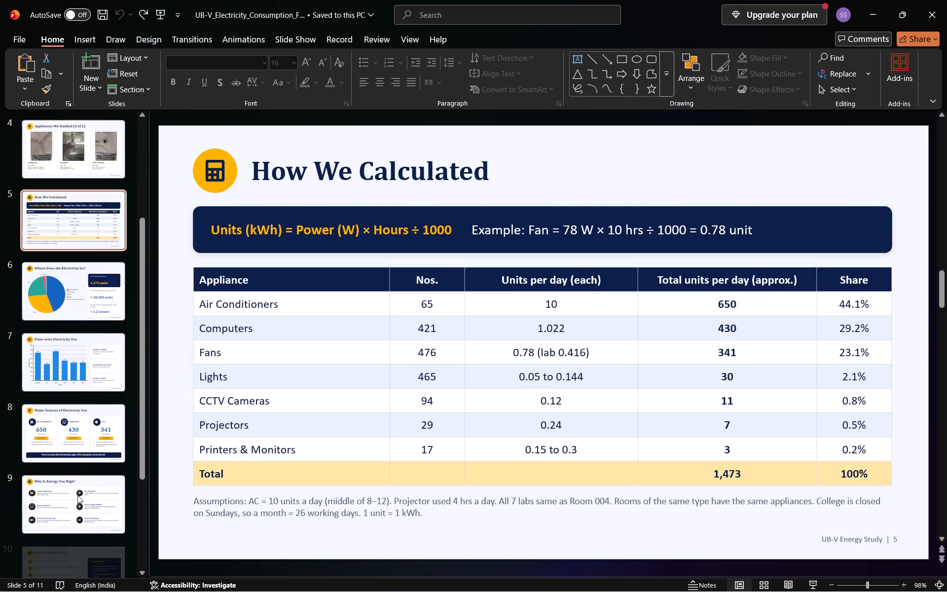
scroll(80, 508, "down", 4)
scroll(59, 400, "up", 3)
scroll(52, 329, "up", 4)
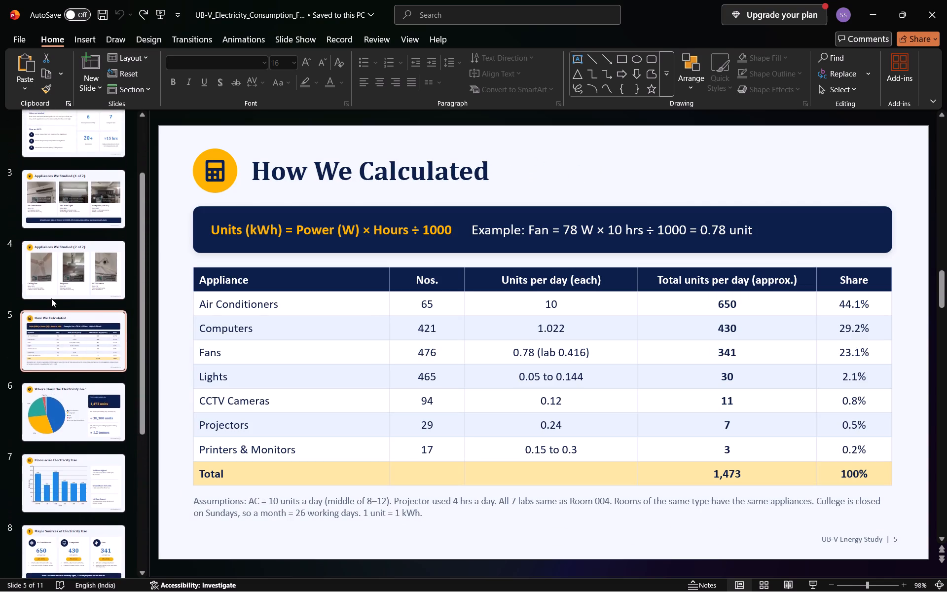
scroll(51, 297, "up", 4)
left_click(65, 289)
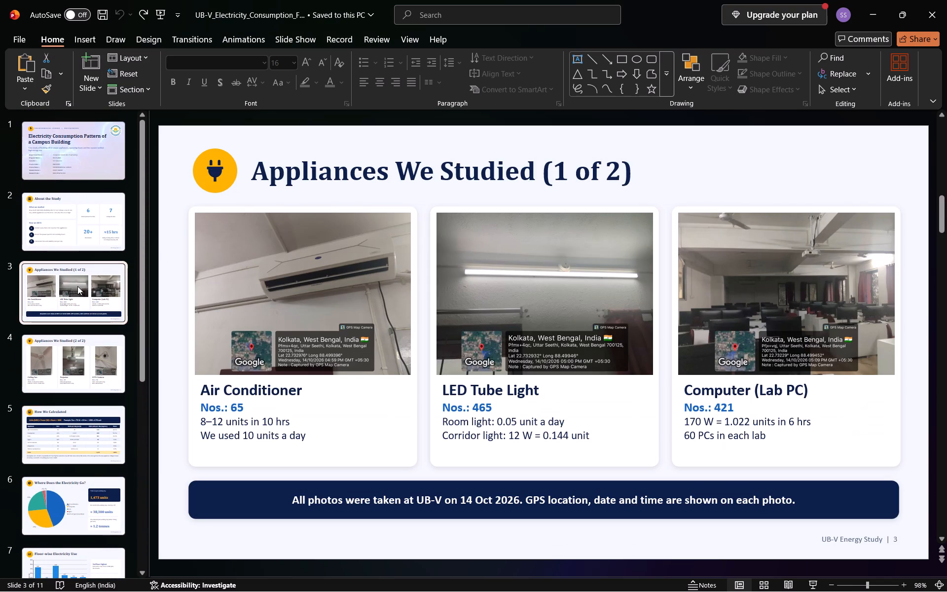
left_click(73, 344)
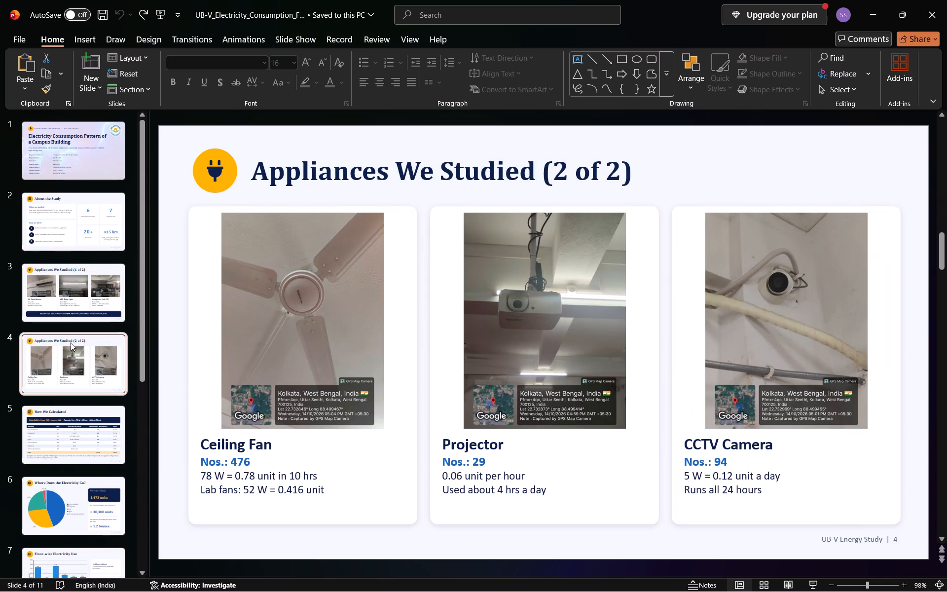
left_click(66, 303)
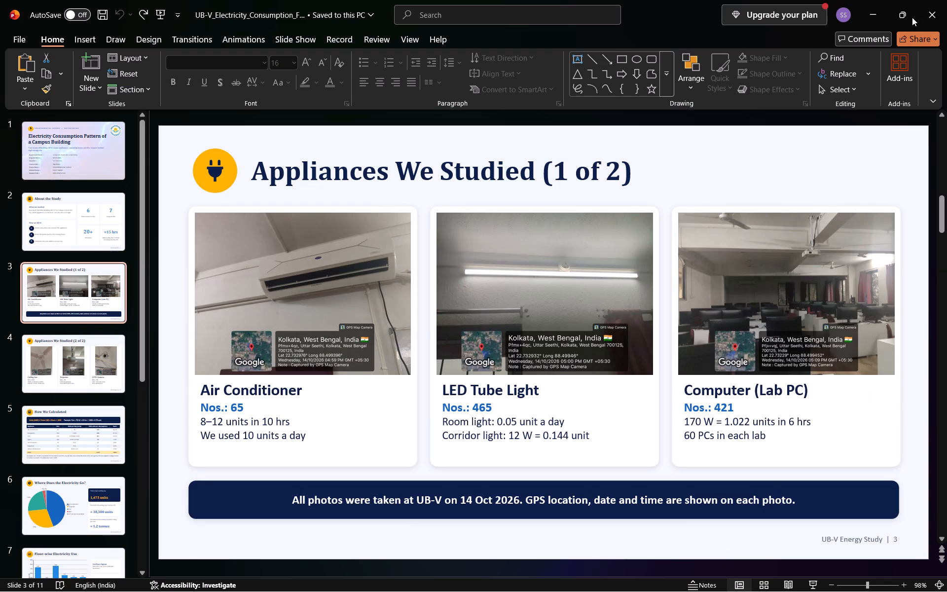
left_click(945, 14)
Look through the student's own deck from the title slide to the closing Thank You slide and return to the title slide.
scroll(559, 346, "down", 2)
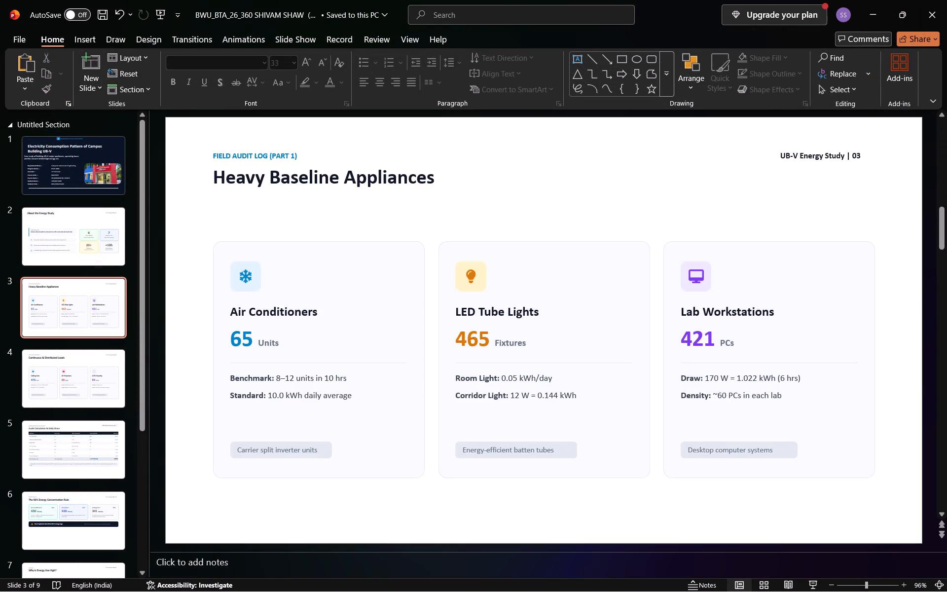
scroll(373, 296, "down", 11)
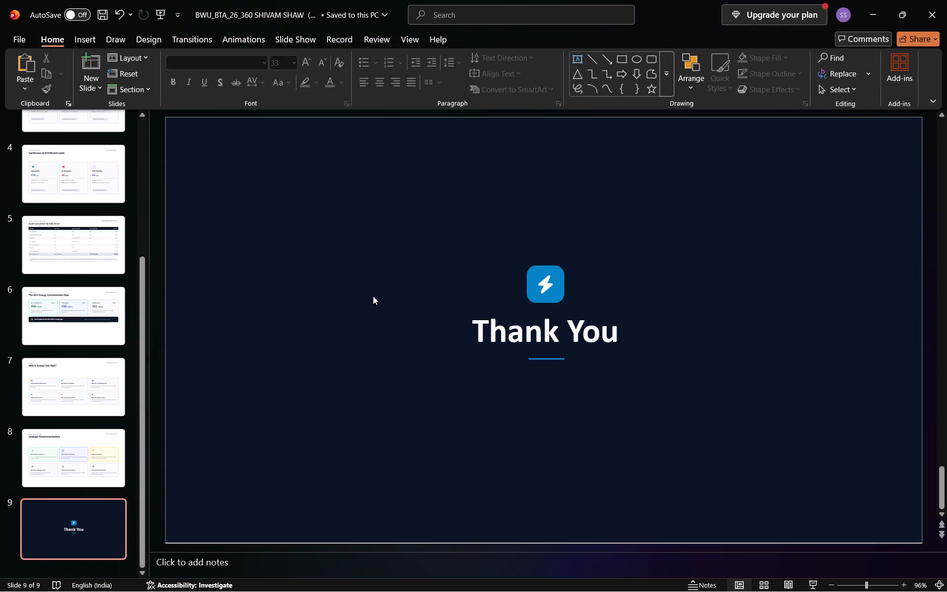
scroll(359, 300, "up", 16)
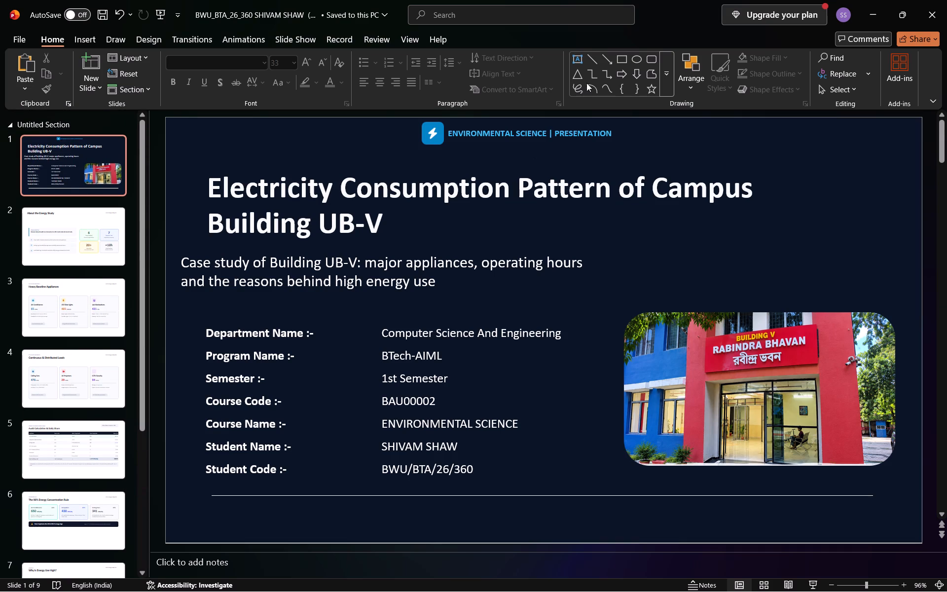
Save the student's UB-V presentation, proceeding without embedding the unavailable Space Grotesk and Plus Jakarta Sans fonts.
left_click(103, 13)
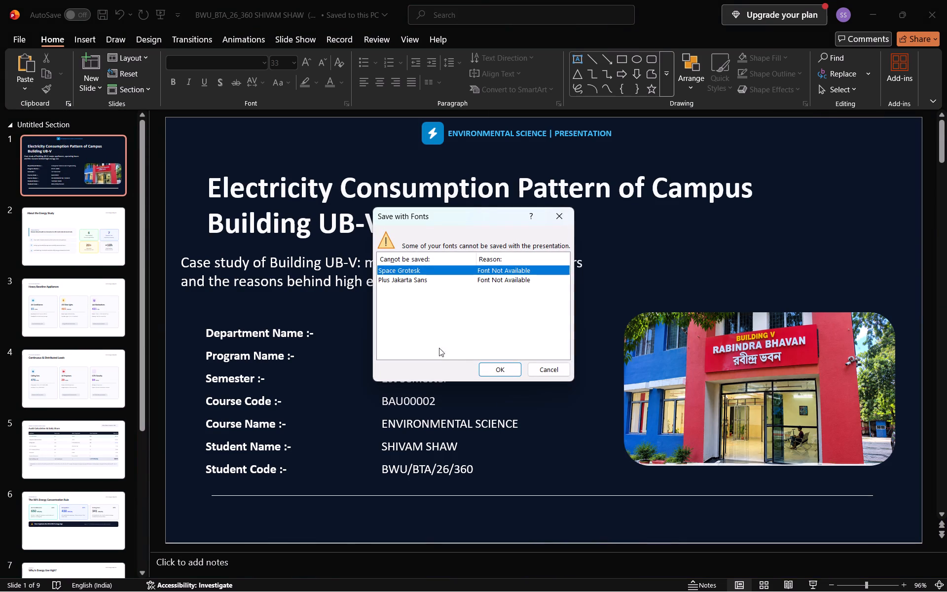
left_click(479, 368)
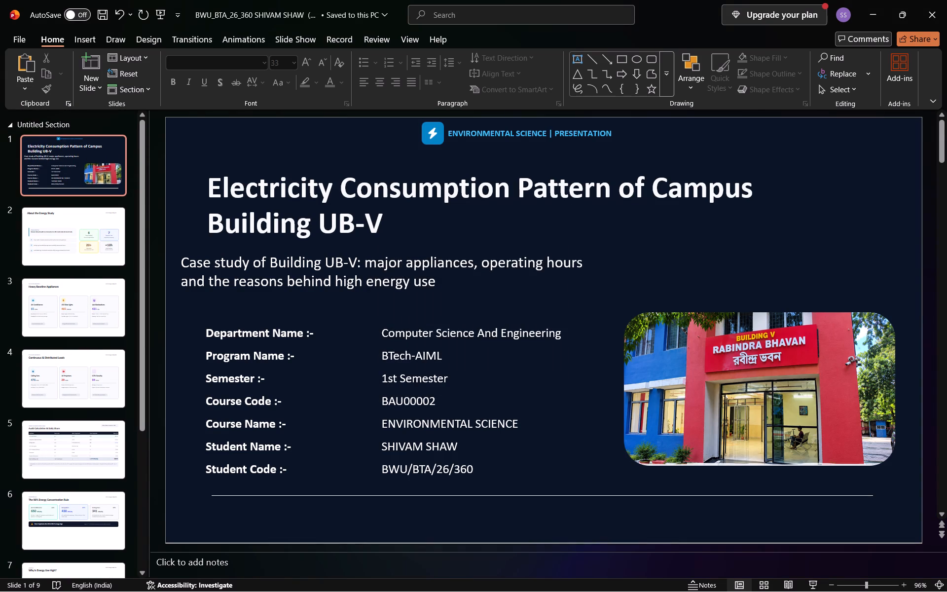
Review the student's deck slide by slide from About the Energy Study to the closing Thank You slide.
left_click(42, 237)
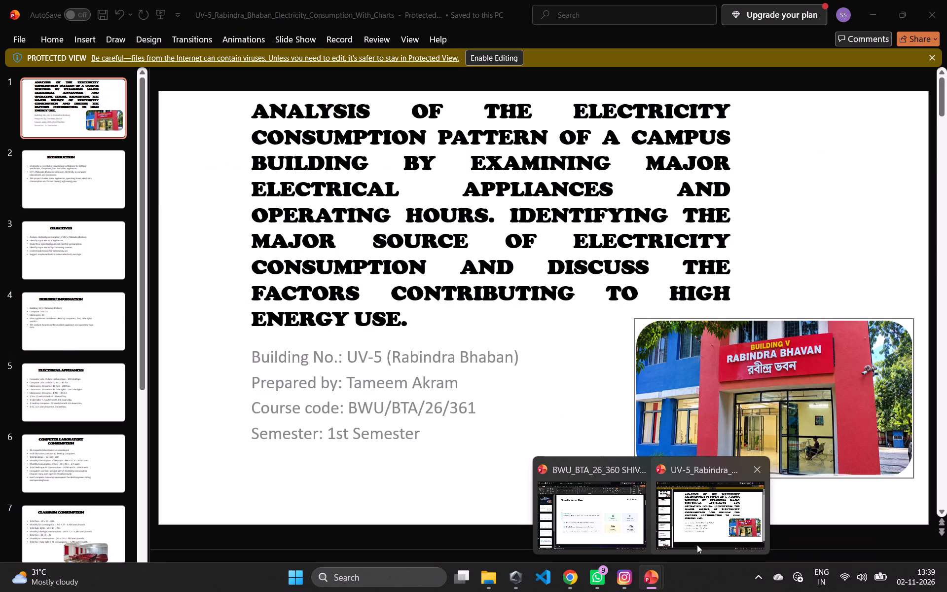
left_click(616, 519)
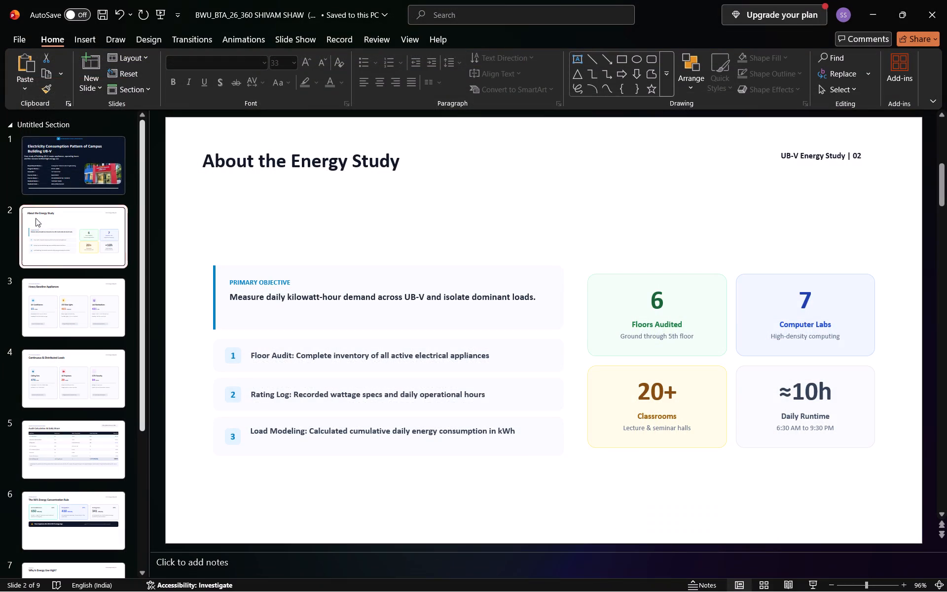
left_click(36, 162)
left_click(45, 208)
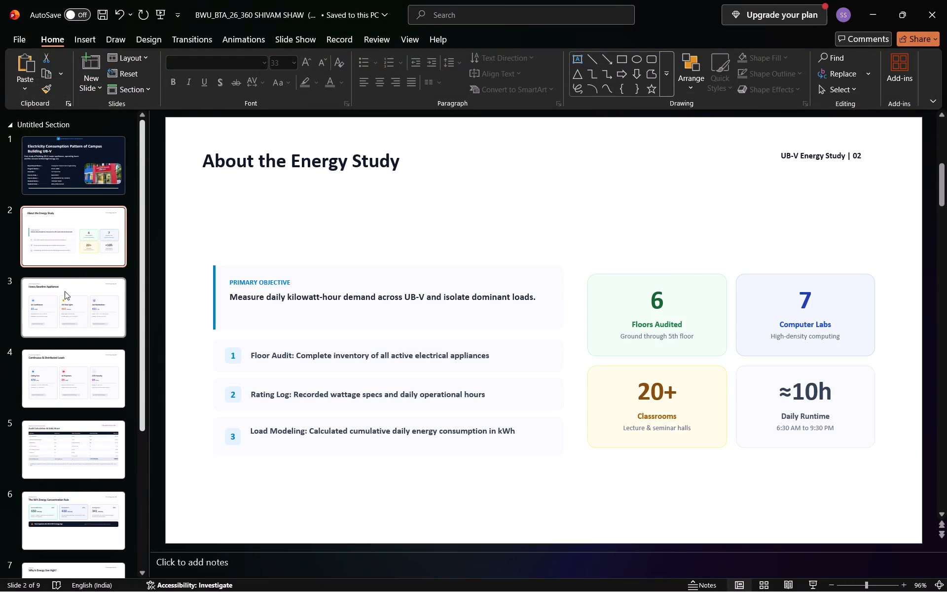
left_click(65, 291)
left_click(85, 343)
left_click(83, 369)
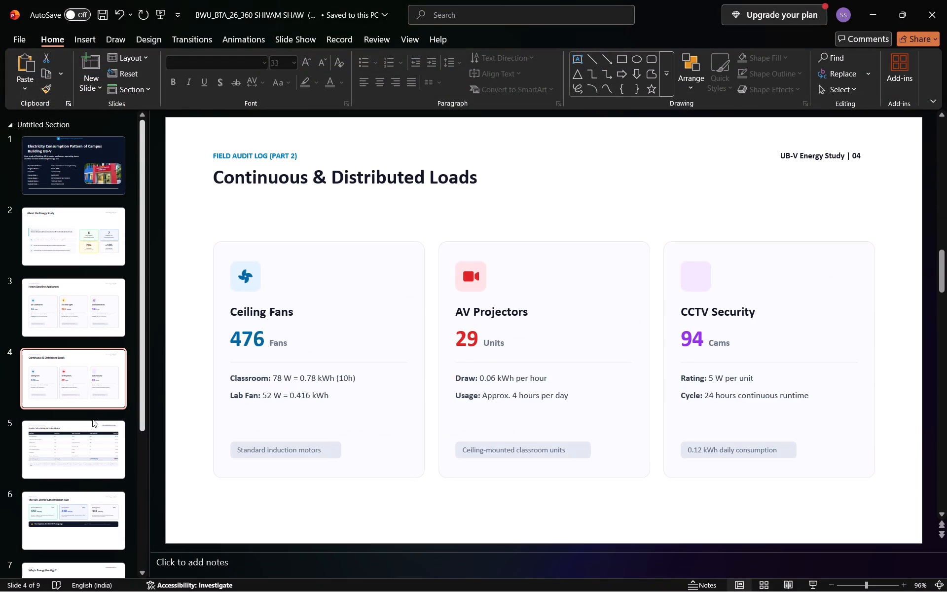
left_click(81, 431)
left_click(77, 493)
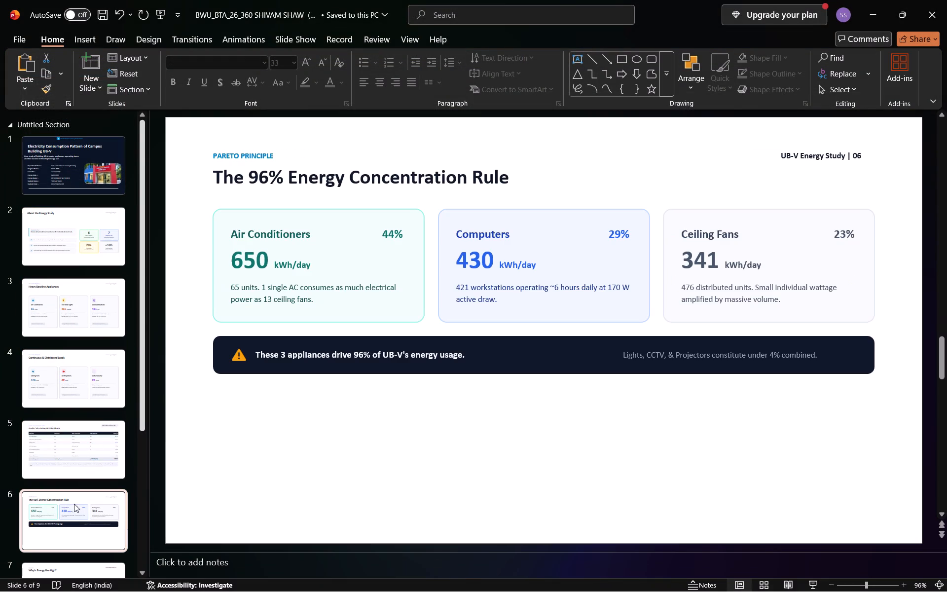
left_click(61, 549)
scroll(80, 532, "down", 2)
left_click(84, 531)
scroll(112, 481, "down", 3)
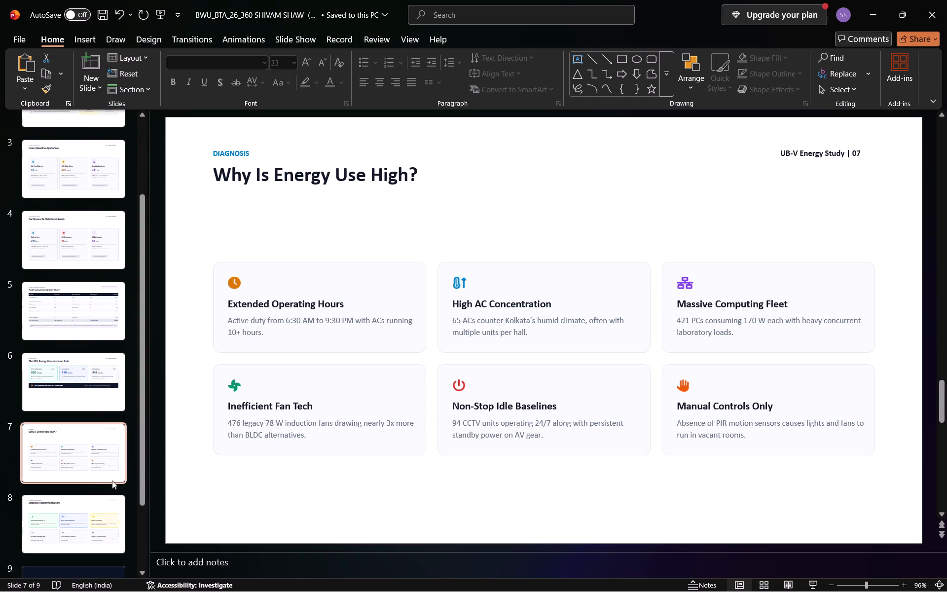
left_click(105, 487)
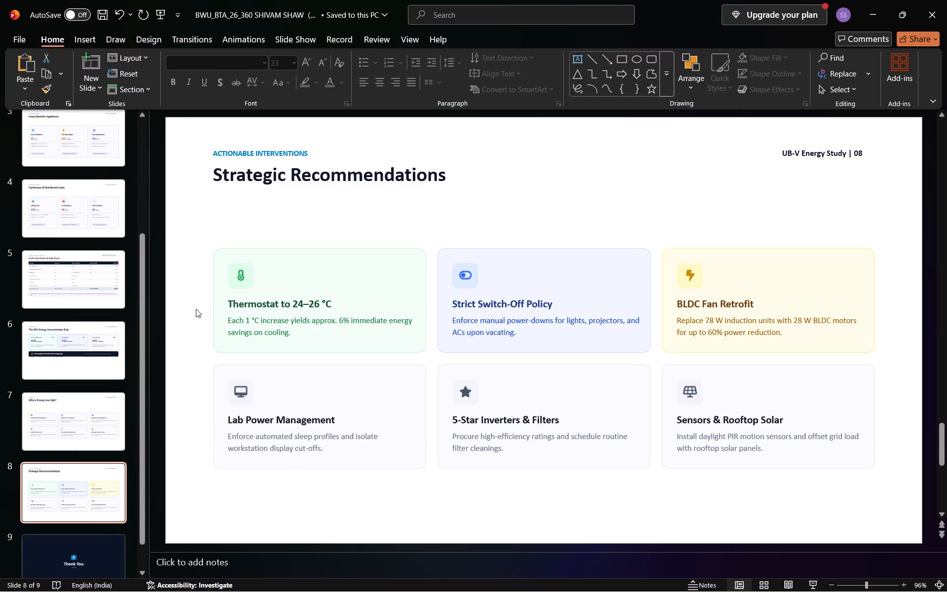
left_click(84, 589)
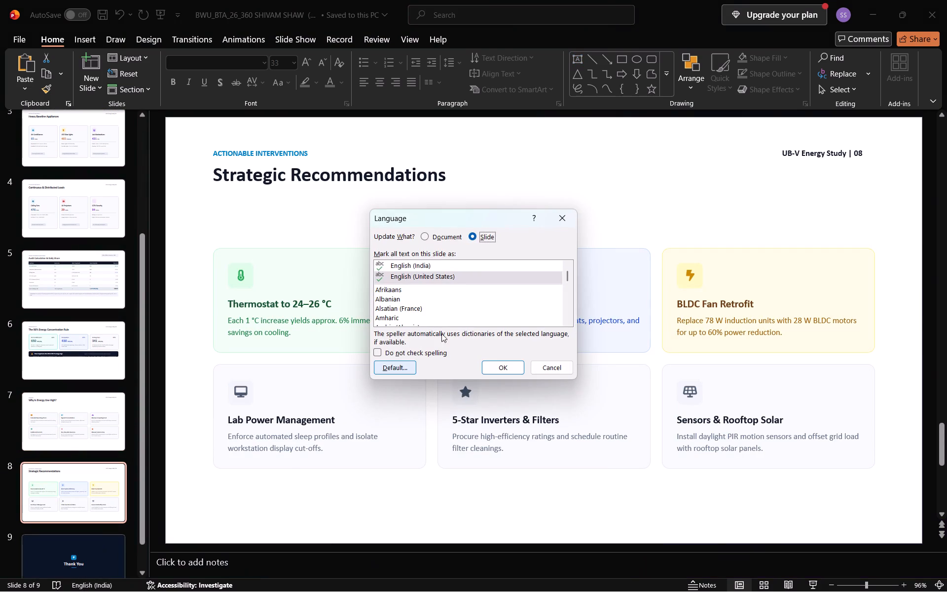
left_click(548, 222)
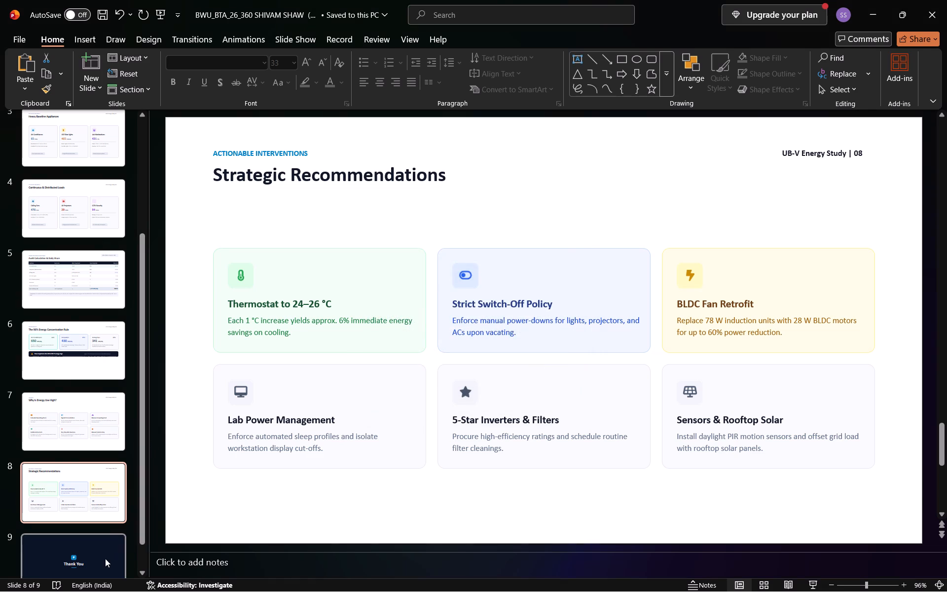
left_click(105, 558)
Check the slides in reverse order from Strategic Recommendations back to the title slide.
left_click(106, 457)
left_click(91, 395)
left_click(88, 306)
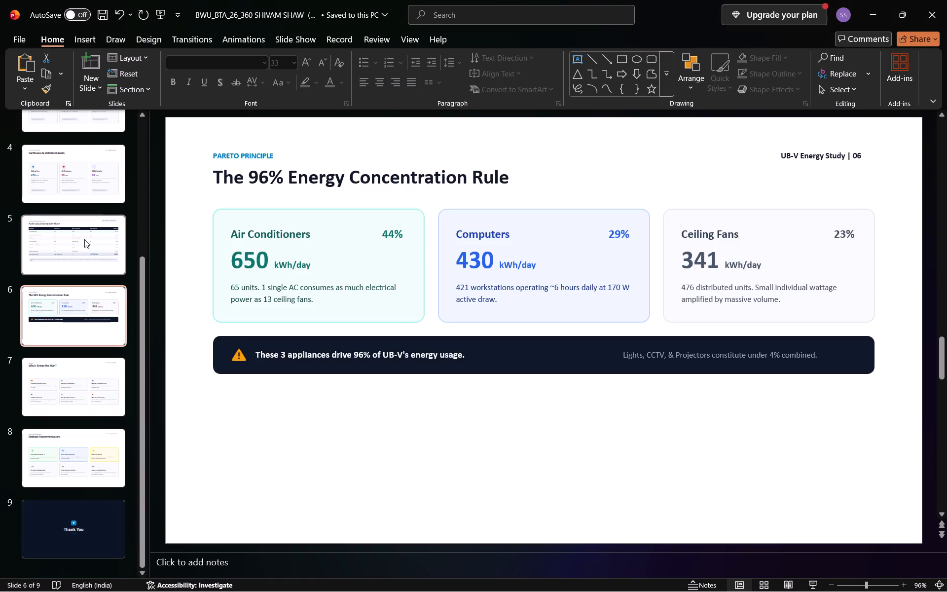
left_click(84, 238)
left_click(75, 167)
scroll(69, 226, "up", 2)
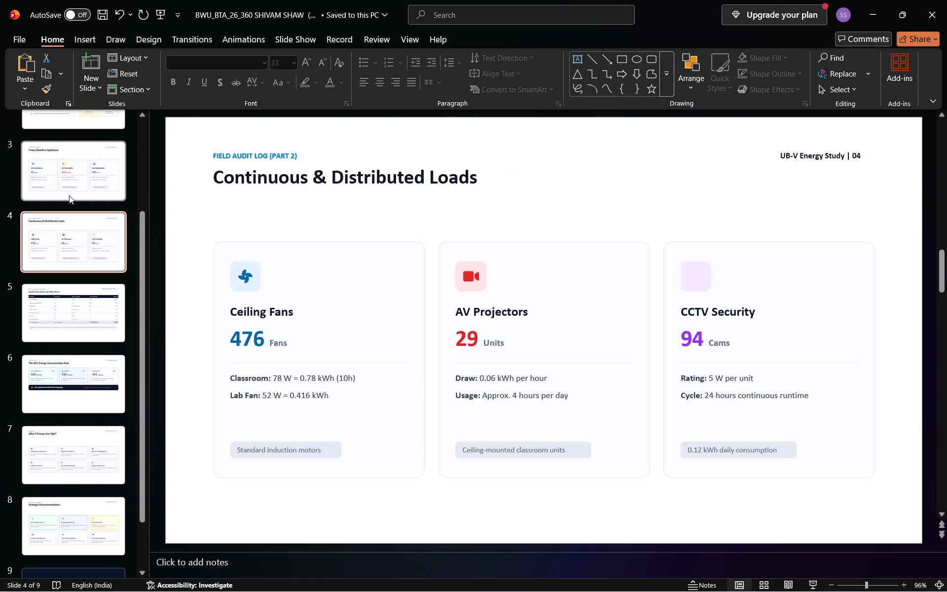
left_click(69, 195)
scroll(69, 195, "up", 2)
left_click(73, 163)
scroll(73, 179, "up", 3)
left_click(70, 191)
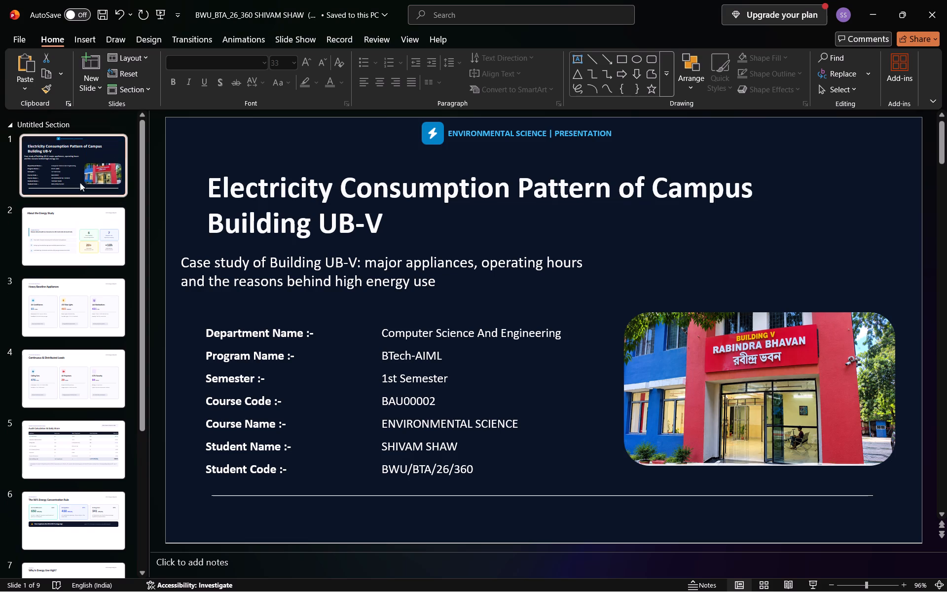
Close the student's saved UB-V presentation.
left_click(946, 19)
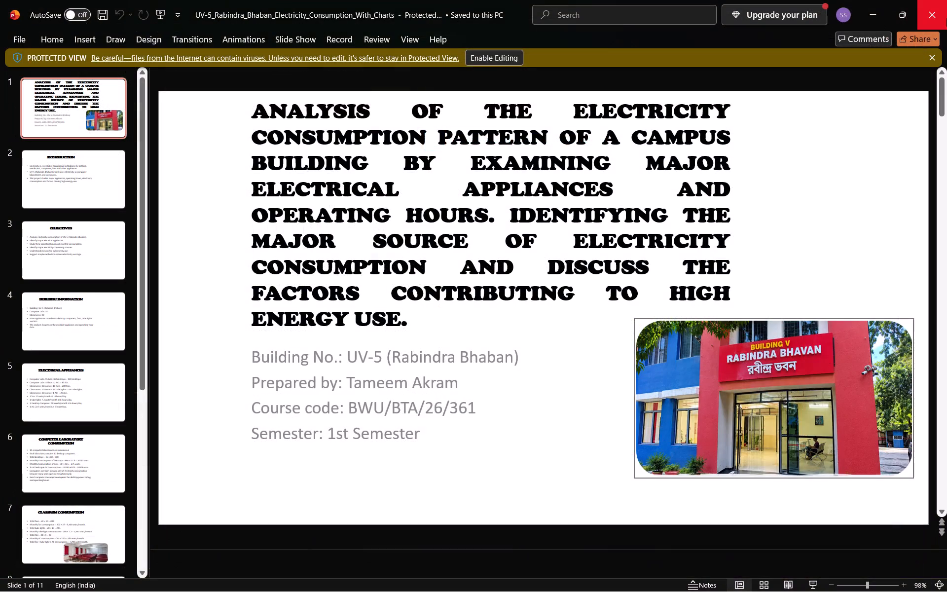